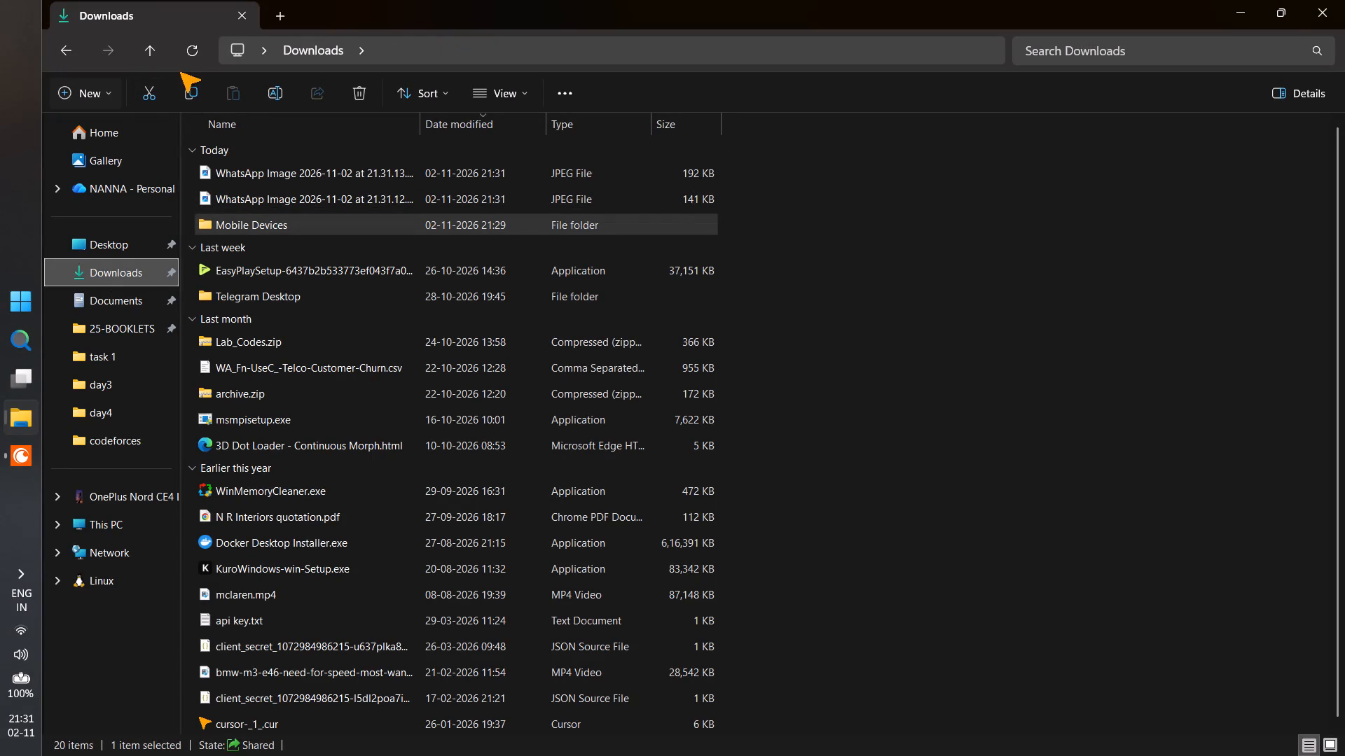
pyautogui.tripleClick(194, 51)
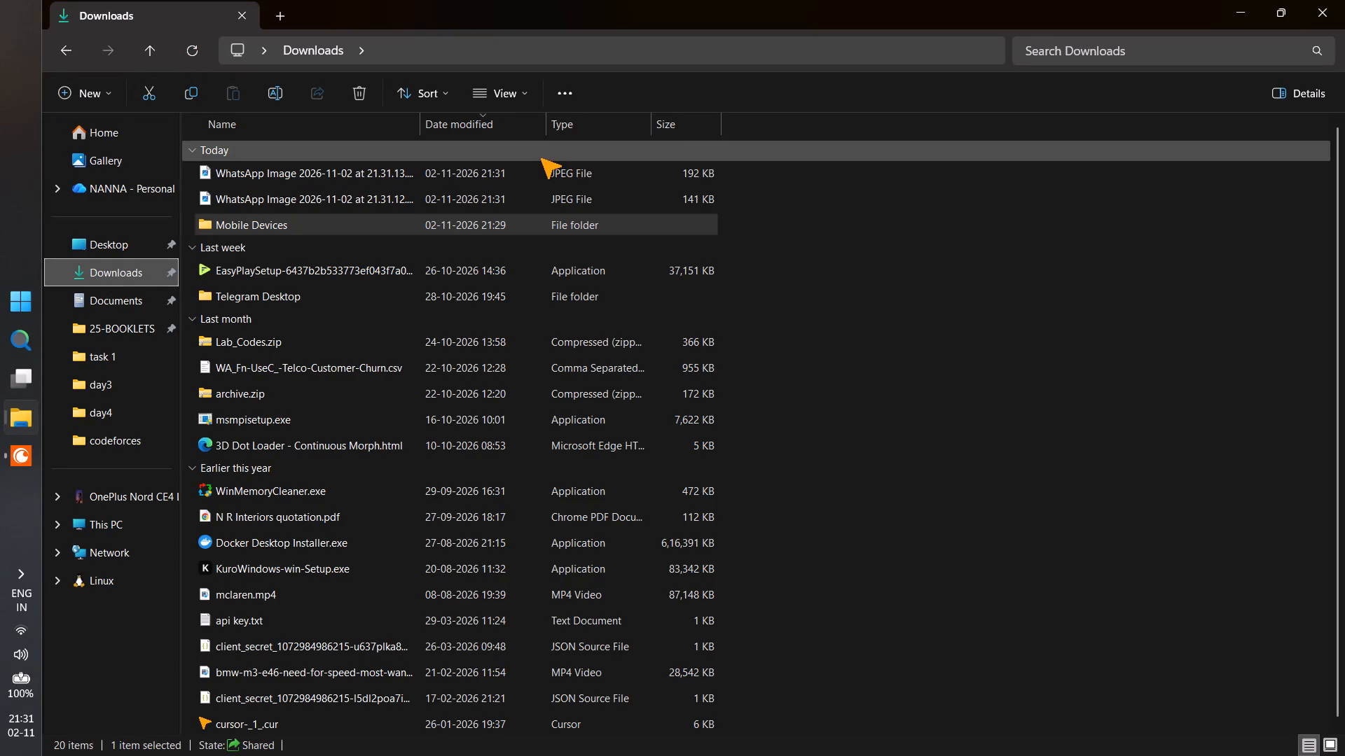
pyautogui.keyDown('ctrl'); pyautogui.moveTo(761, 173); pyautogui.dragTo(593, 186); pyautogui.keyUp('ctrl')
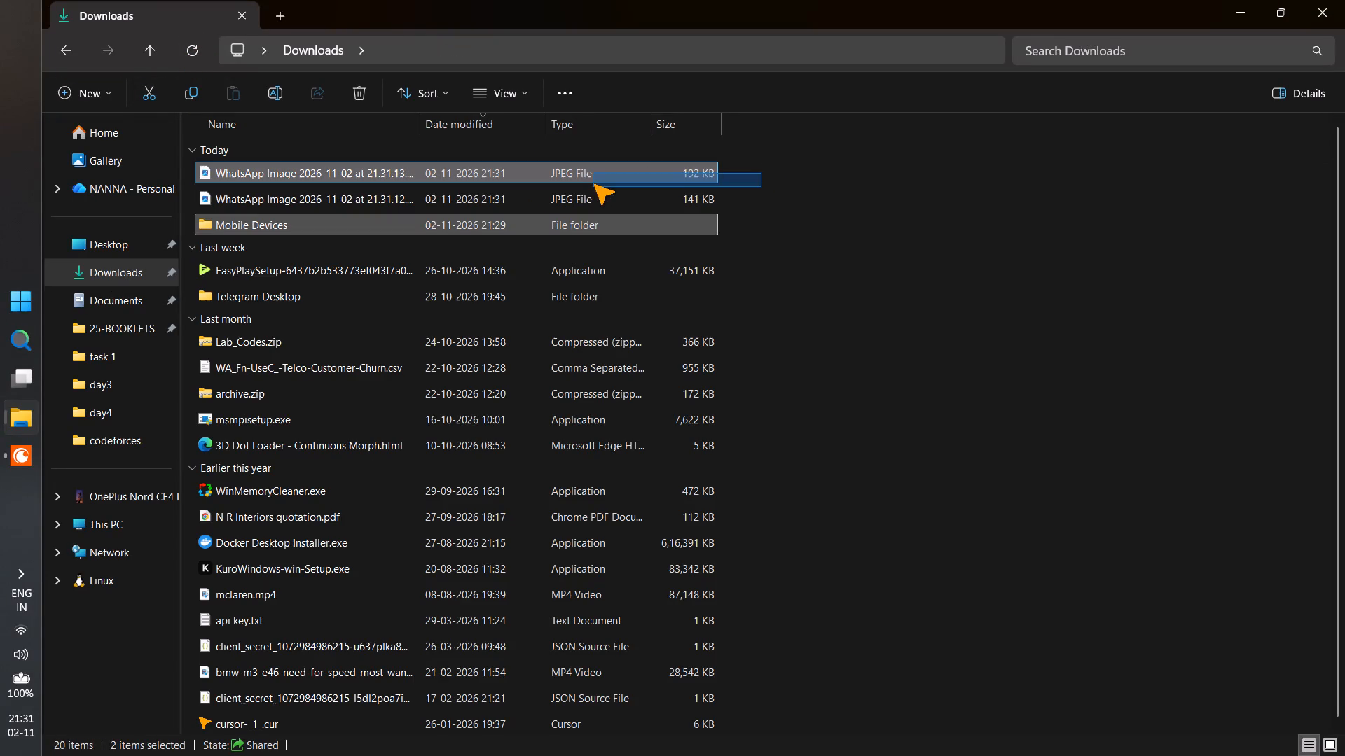
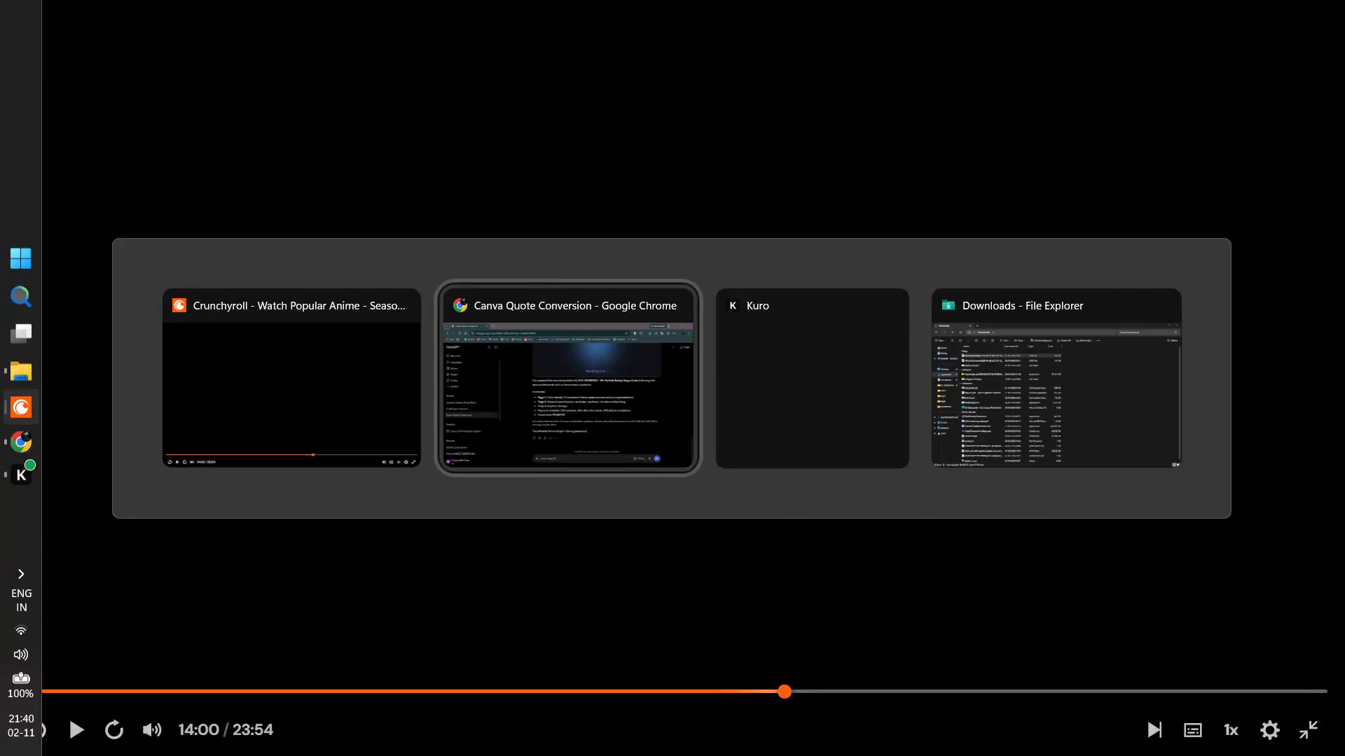
# Switch to the ChatGPT conversation and open the second N R Interiors quotation design in Canva.
pyautogui.scroll(3, 1208, 429)
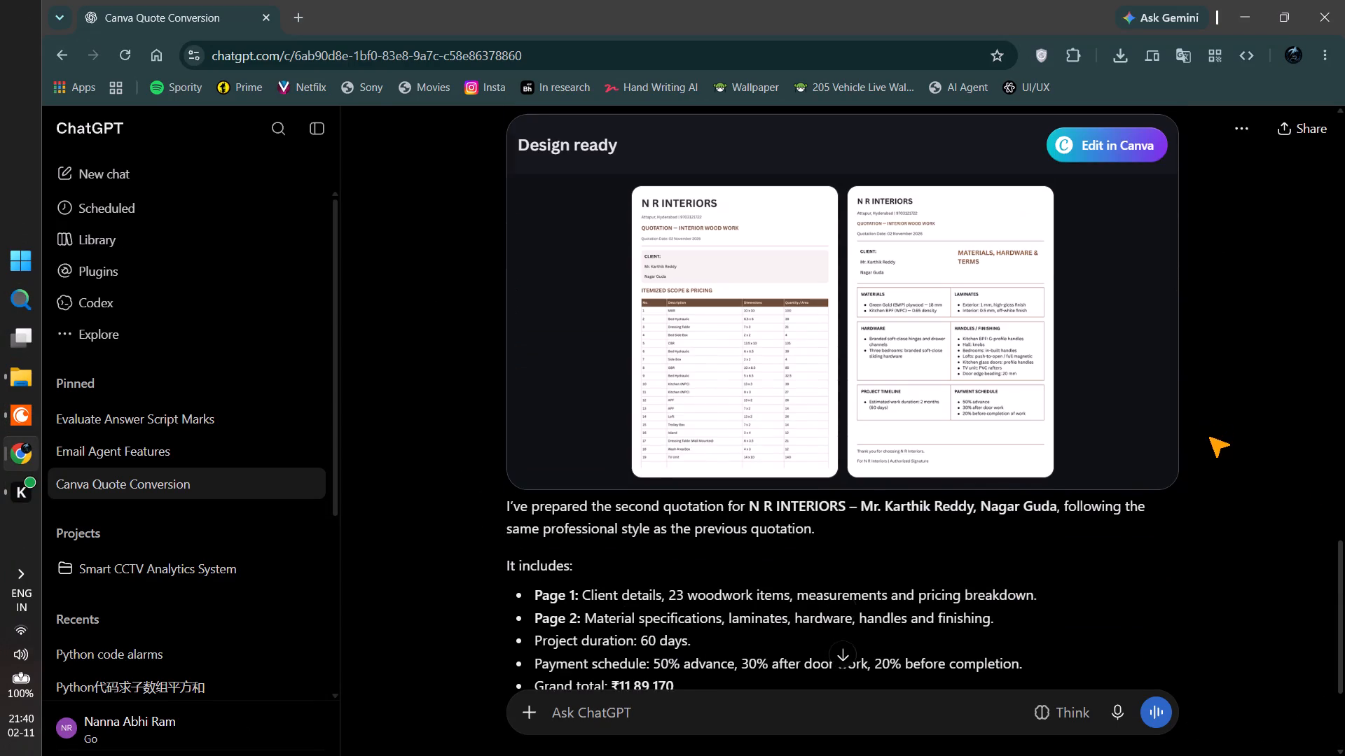
pyautogui.click(1117, 216)
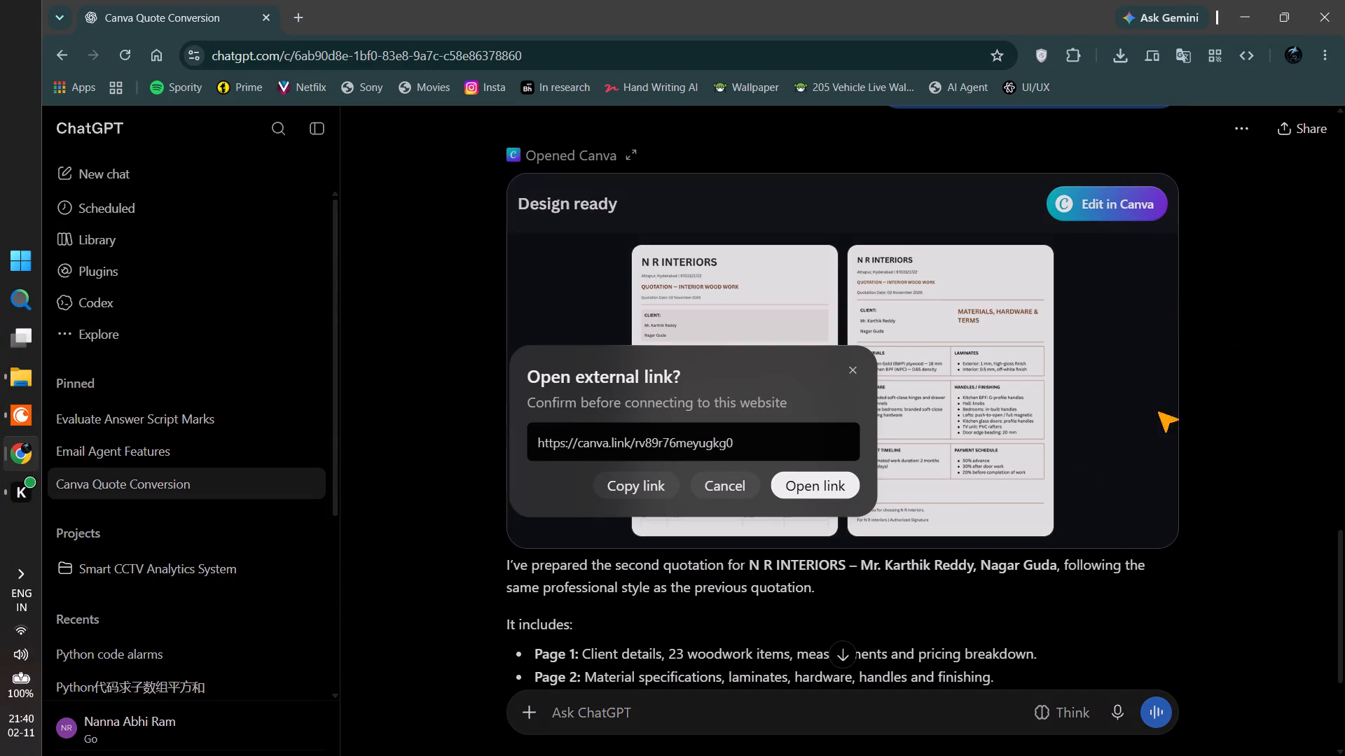
pyautogui.click(825, 494)
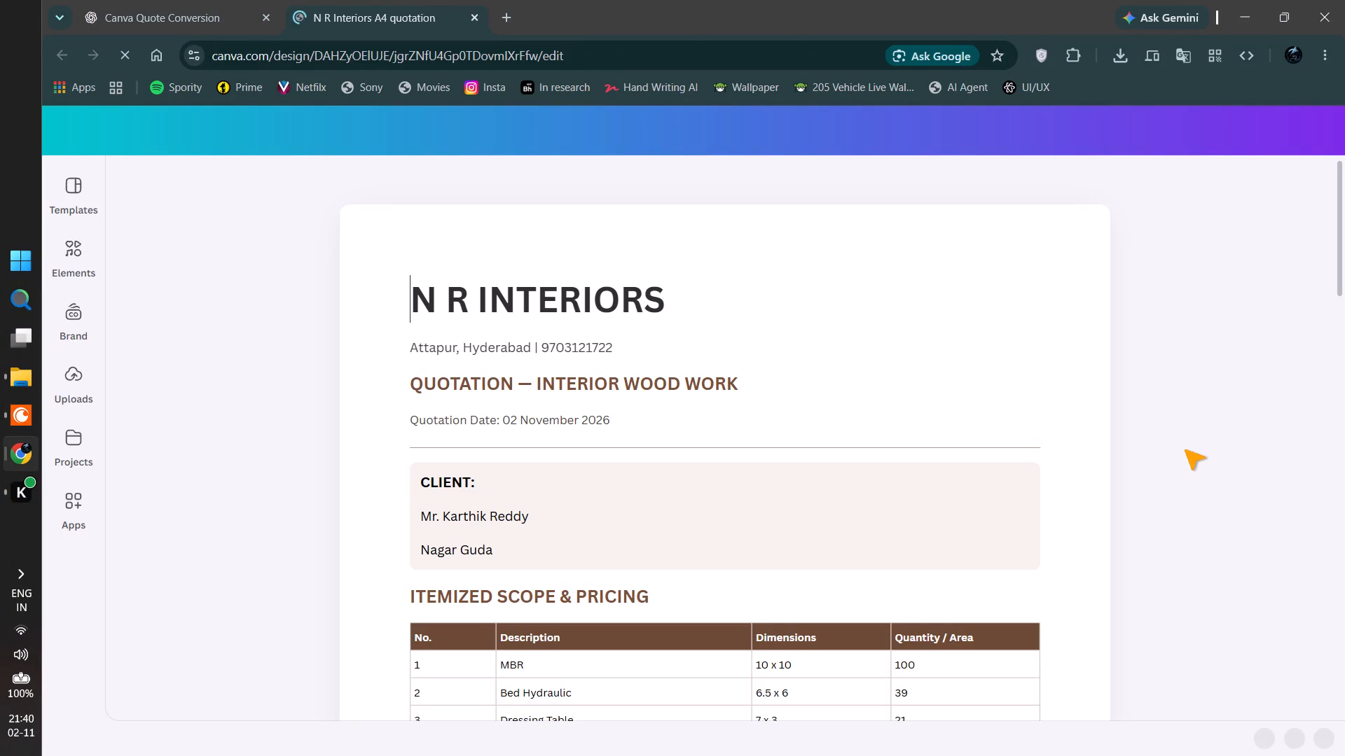
pyautogui.scroll(-6, 1116, 465)
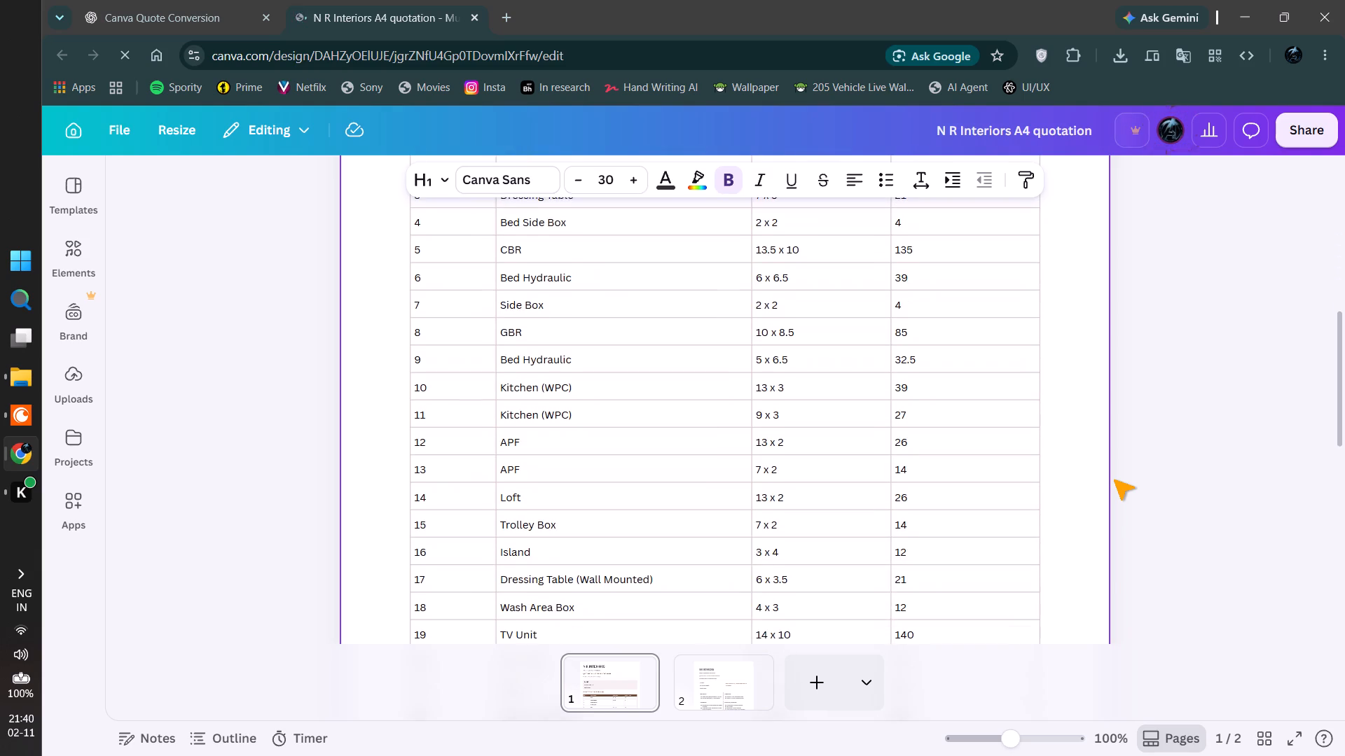
pyautogui.scroll(-20, 1113, 482)
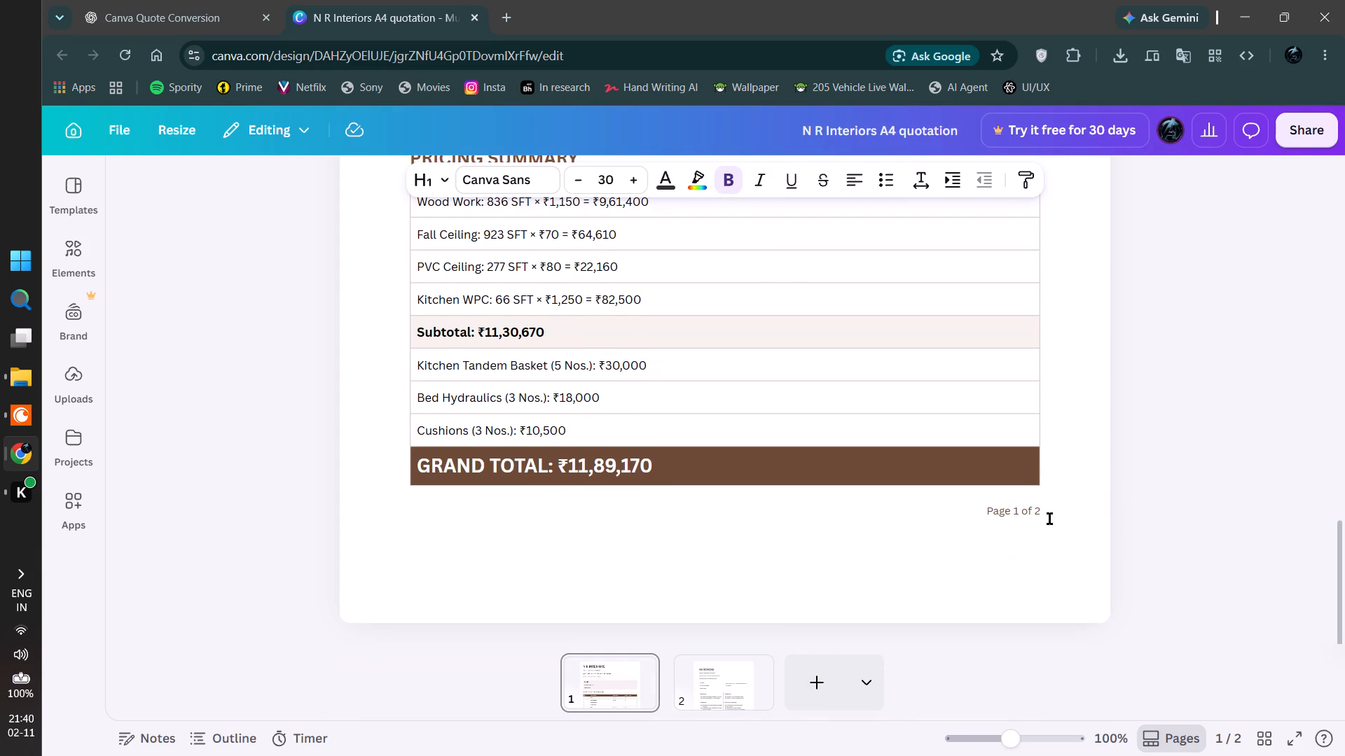
pyautogui.click(752, 678)
pyautogui.scroll(11, 1182, 495)
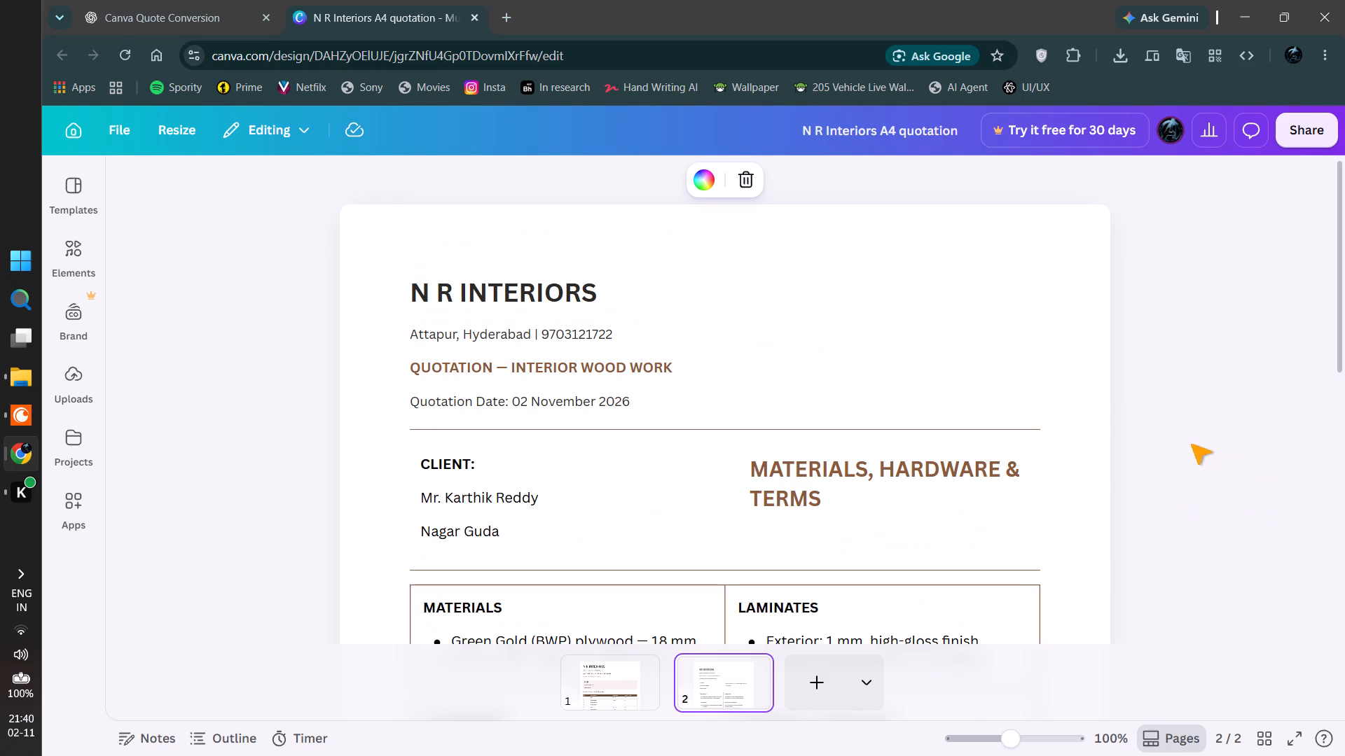
pyautogui.click(617, 692)
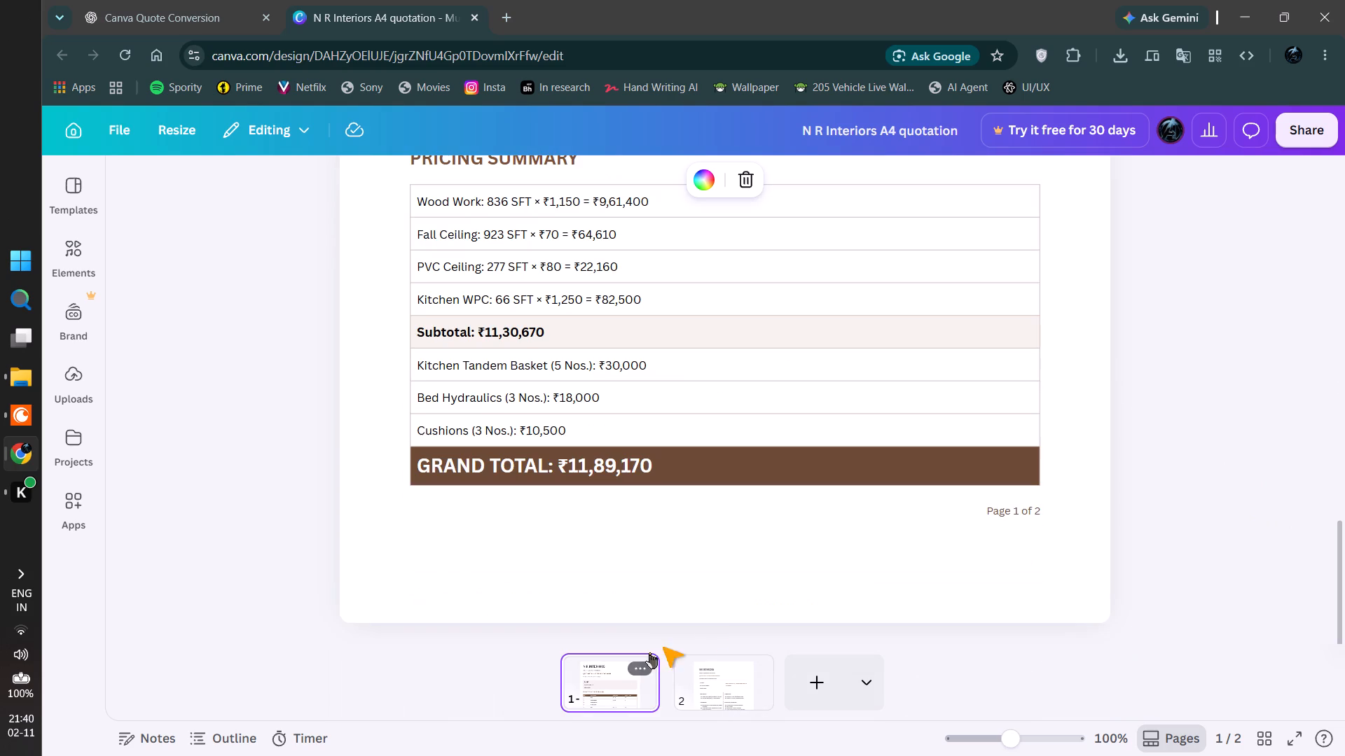
pyautogui.scroll(16, 1024, 509)
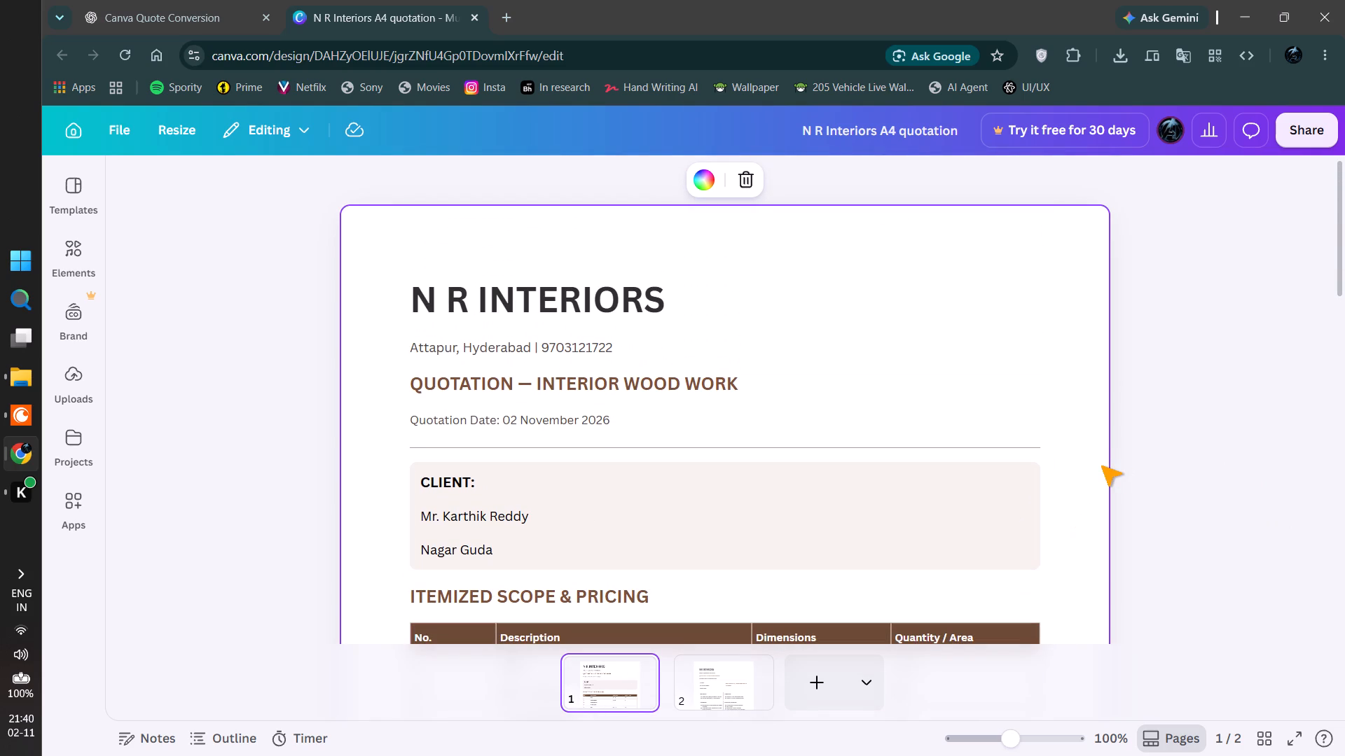
pyautogui.keyDown('ctrl'); pyautogui.scroll(-4, 1101, 468); pyautogui.keyUp('ctrl')
pyautogui.scroll(-3, 1012, 473)
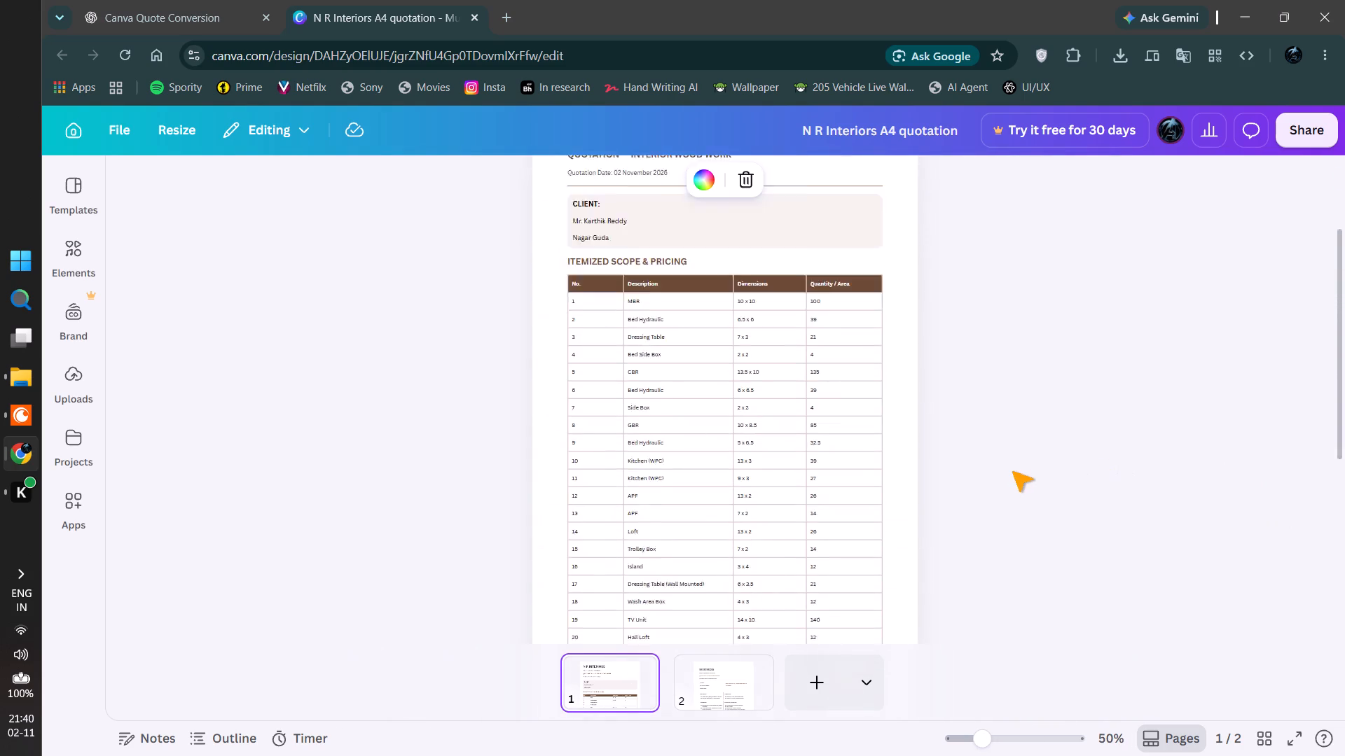
pyautogui.scroll(-10, 1012, 473)
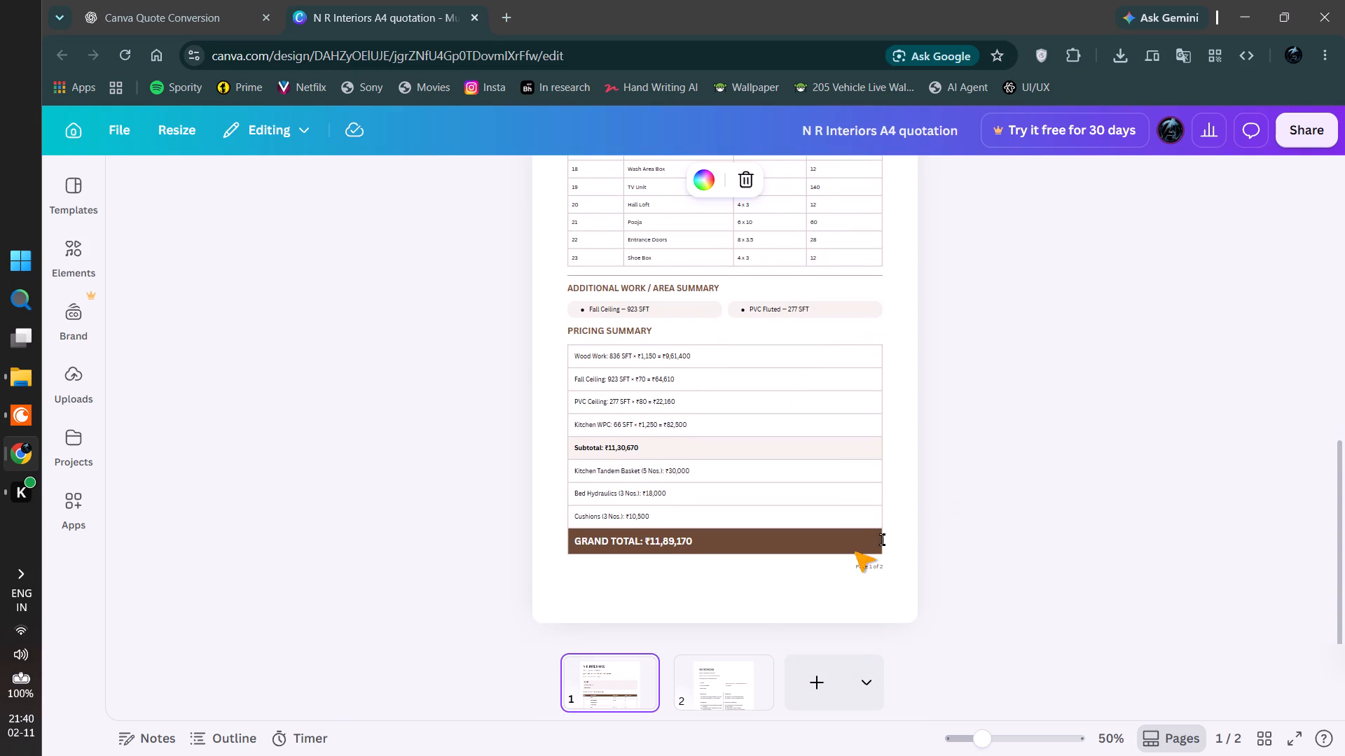
pyautogui.click(712, 698)
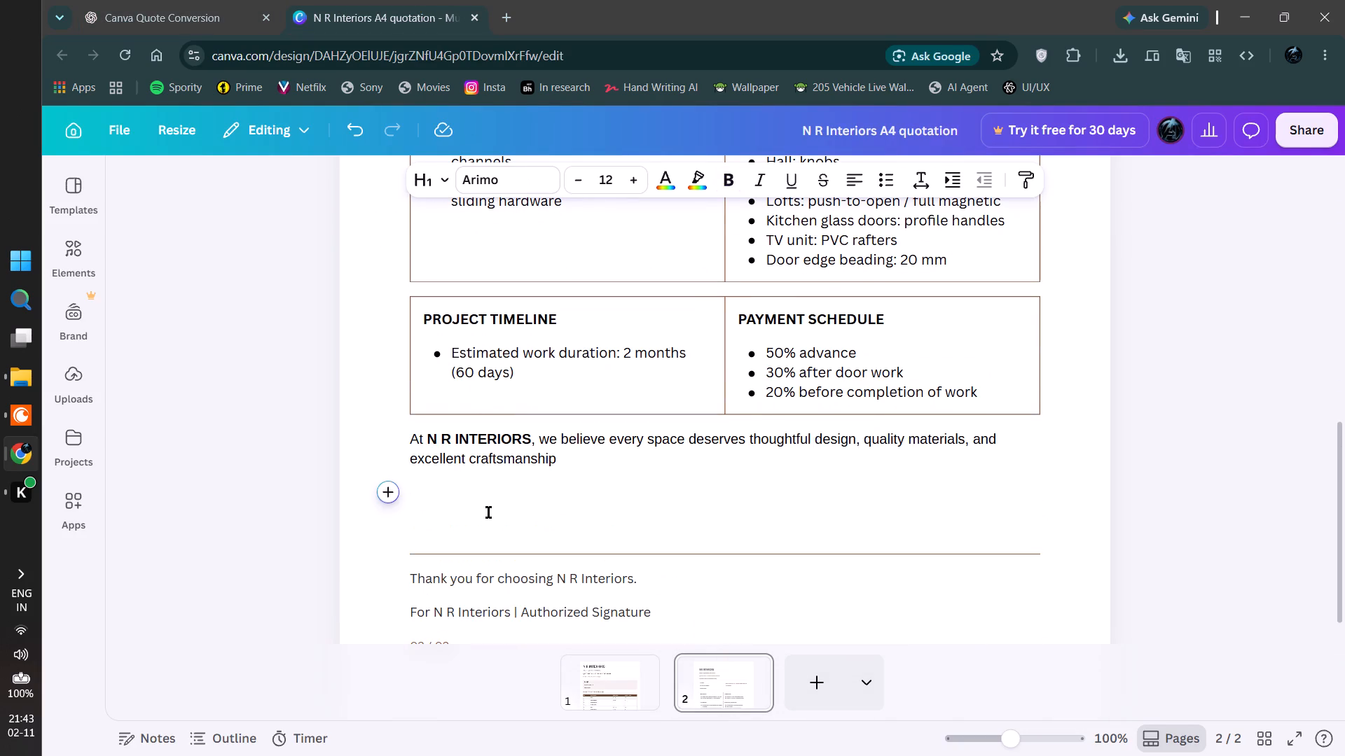
# Remove the empty lines between the pasted N R INTERIORS sentence and the divider on page 2, and save the design.
pyautogui.press('Delete')
pyautogui.press('Delete')
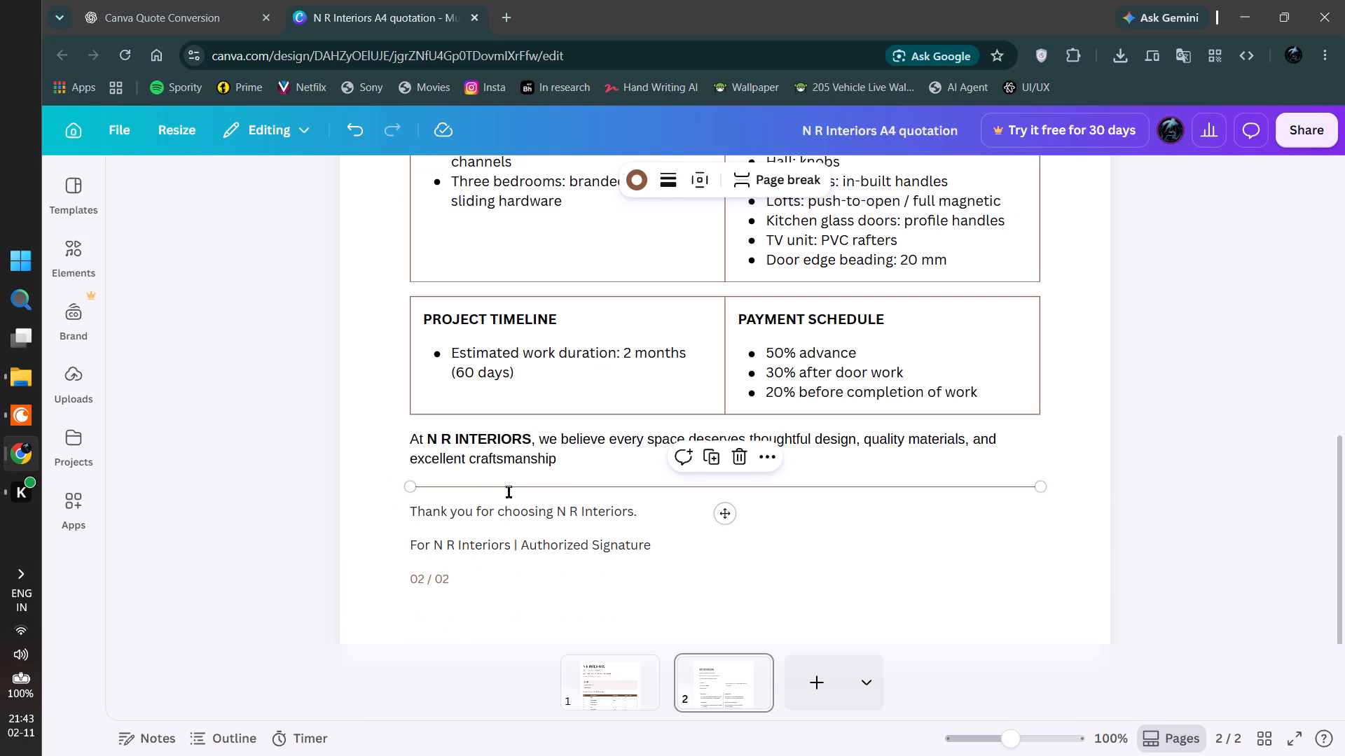
pyautogui.click(578, 465)
pyautogui.click(568, 534)
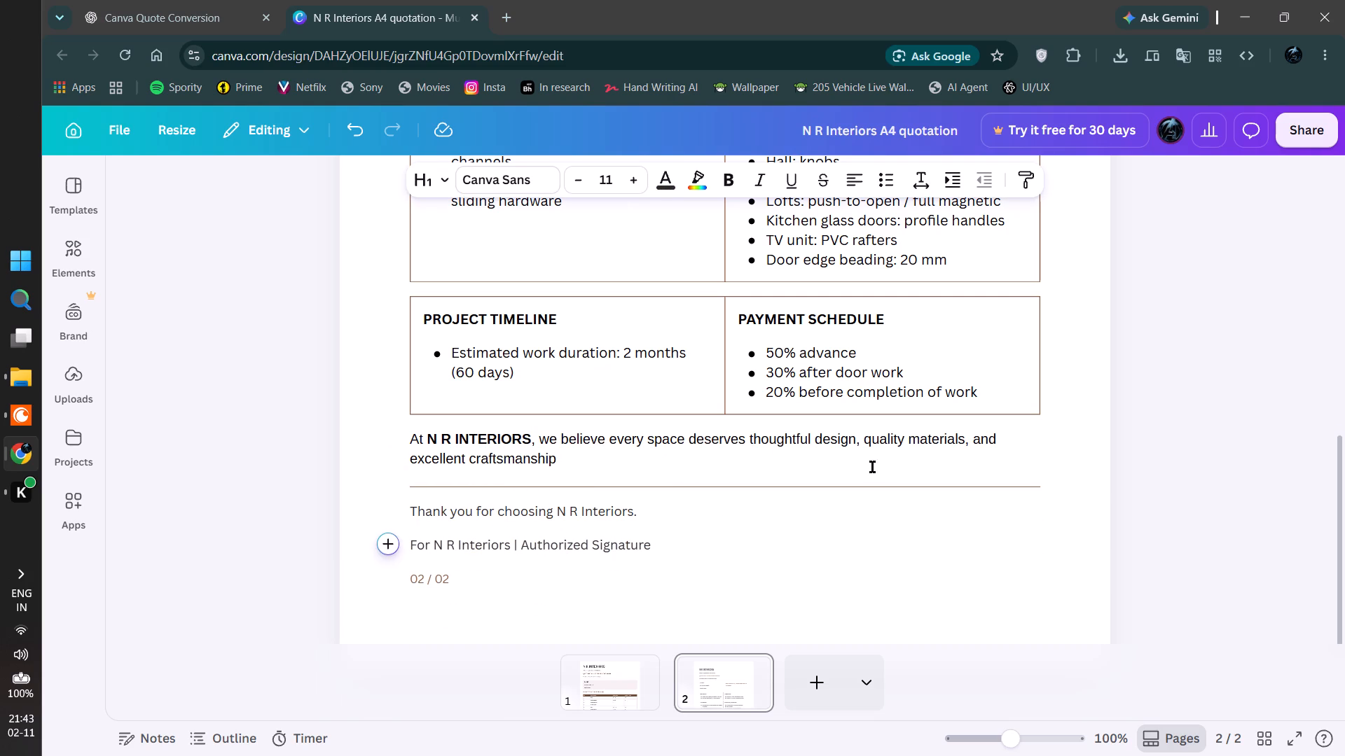
pyautogui.click(614, 461)
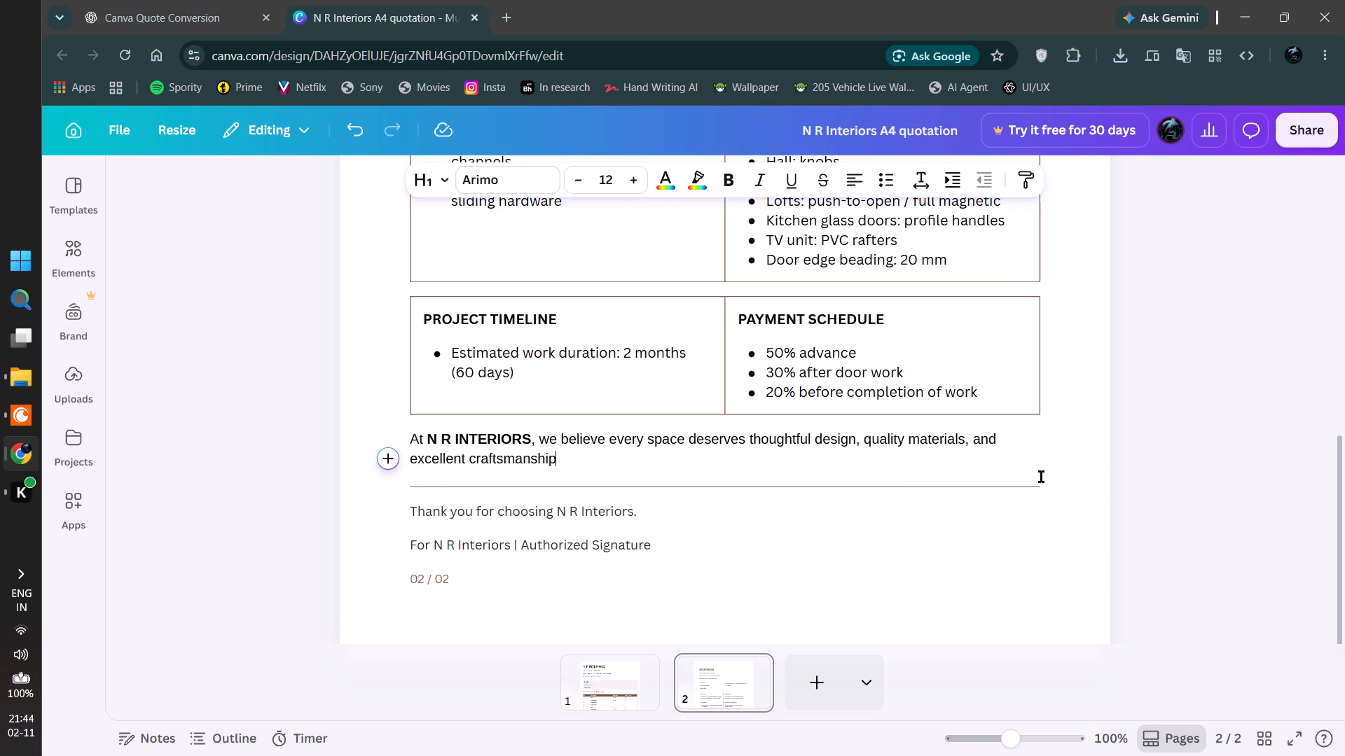
pyautogui.hotkey('ctrl', 's')
# Download all pages of the Canva quotation as a PDF with the Digital preset.
pyautogui.click(620, 676)
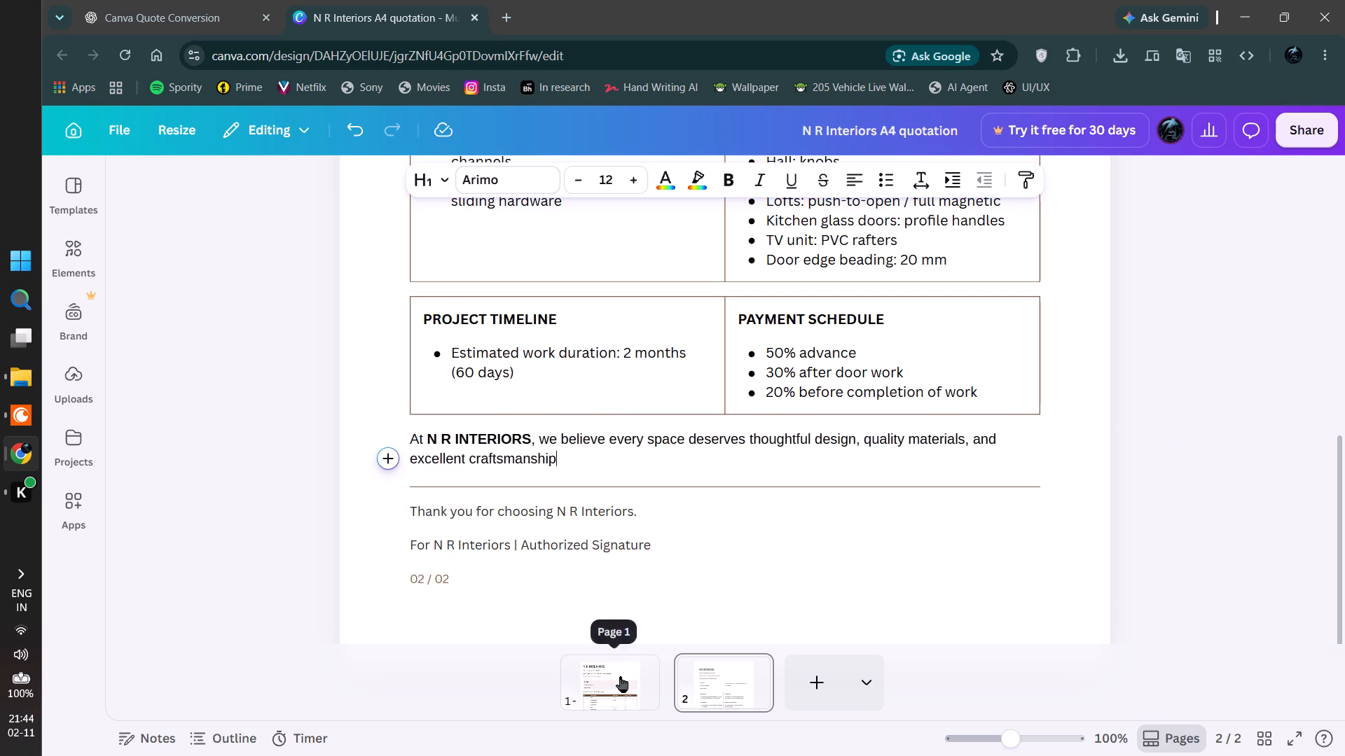
pyautogui.click(706, 677)
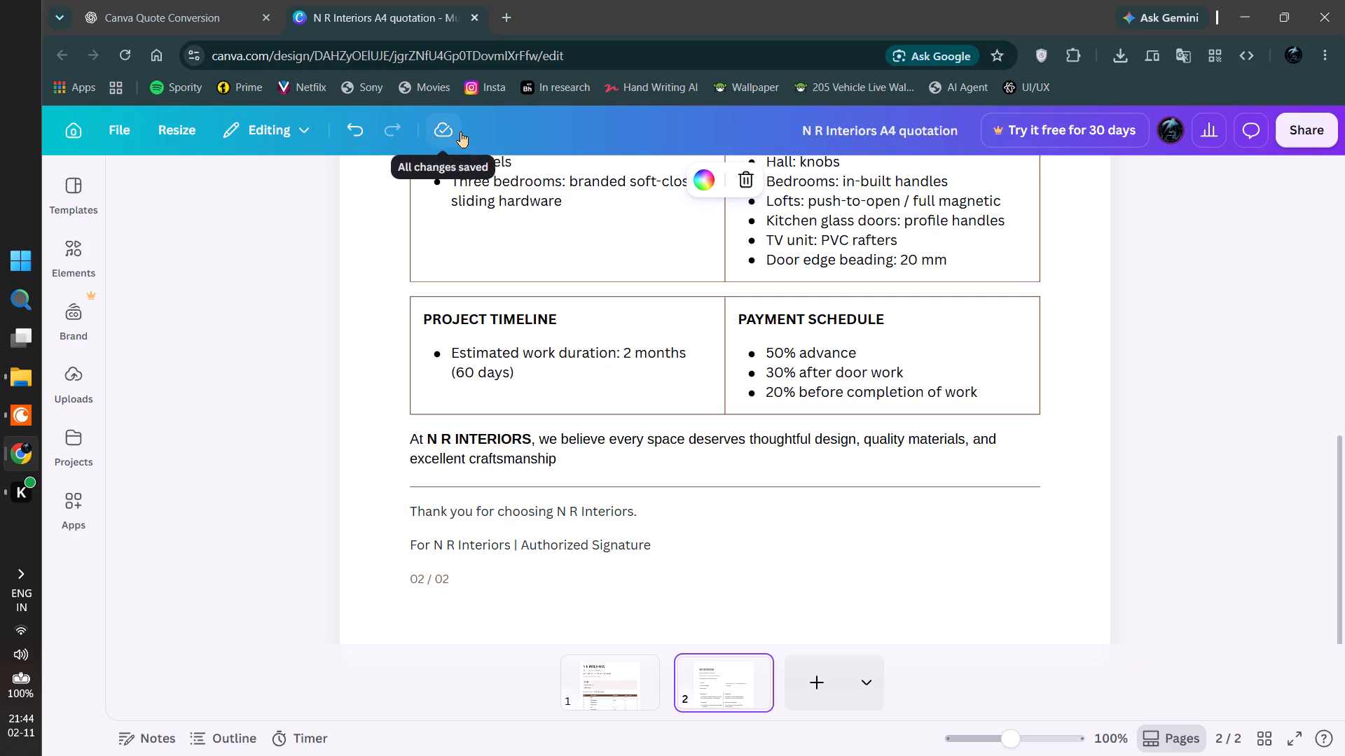
pyautogui.click(1299, 125)
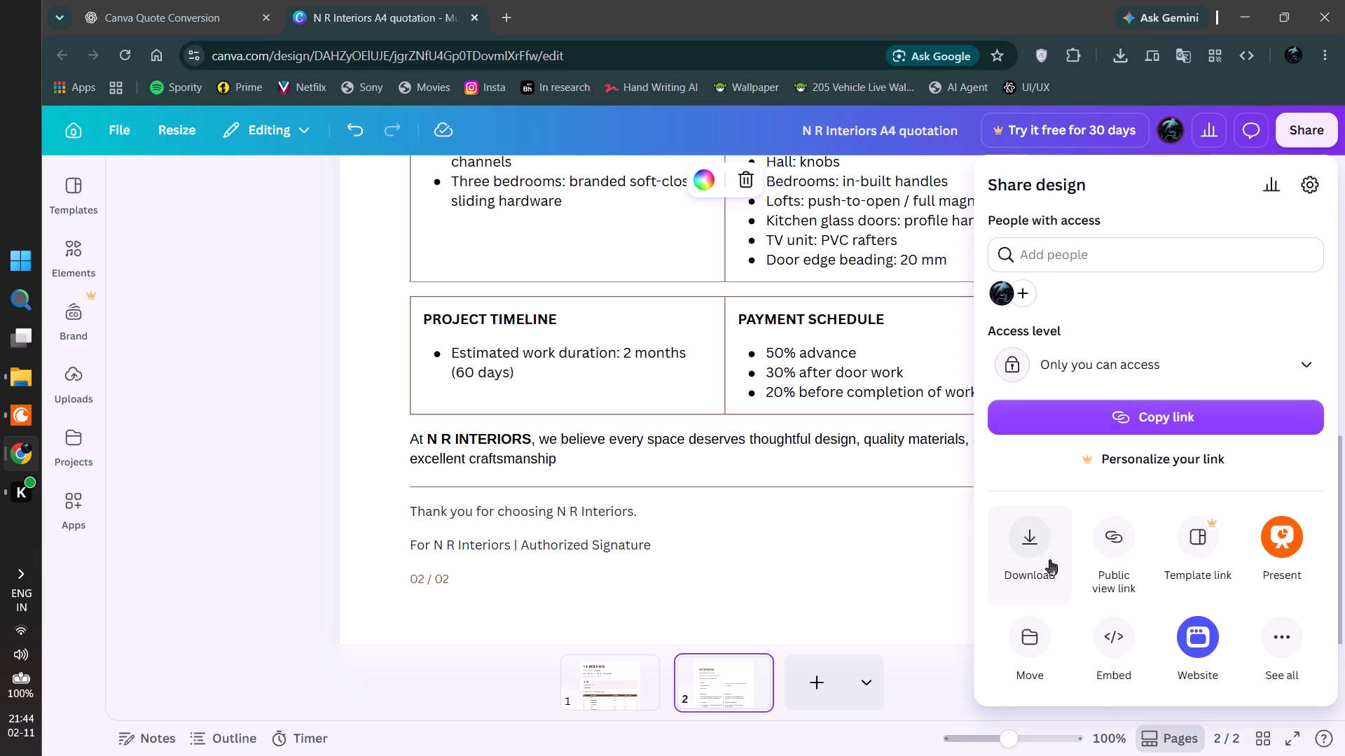
pyautogui.click(602, 680)
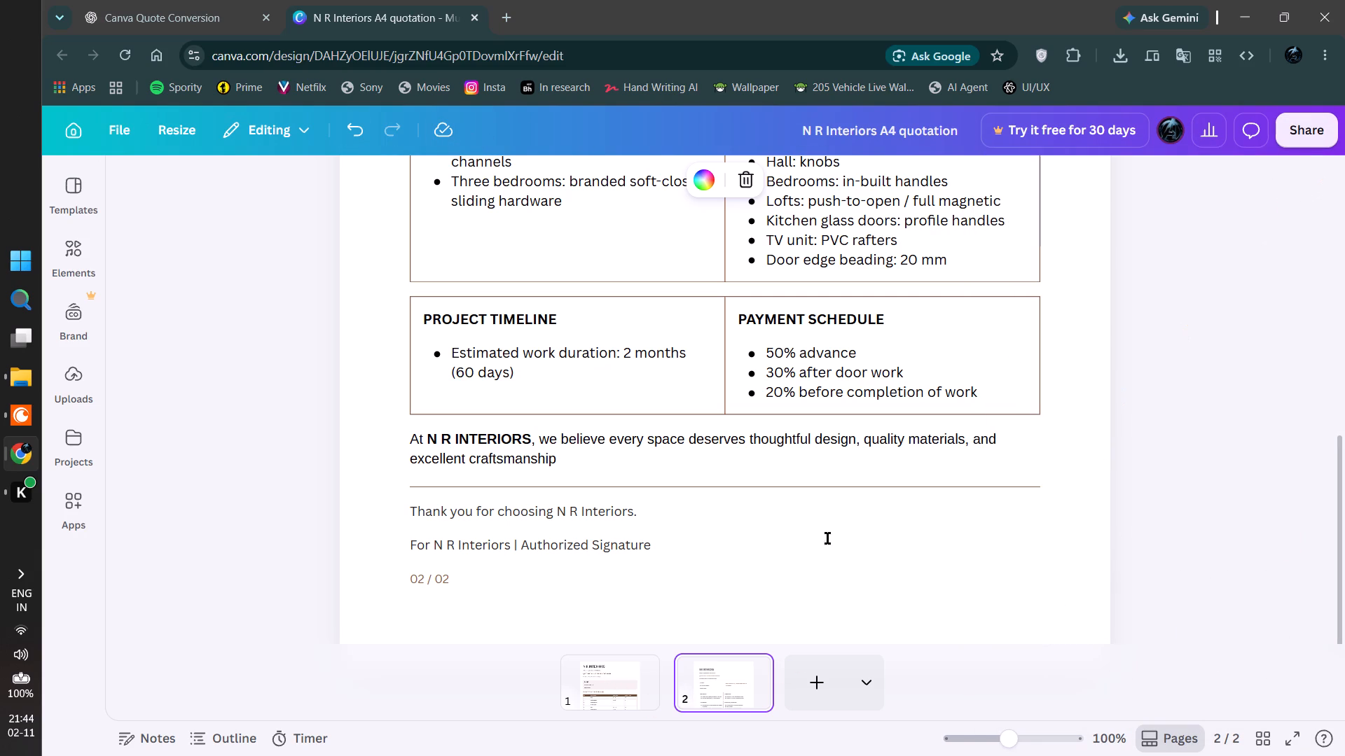
pyautogui.click(602, 706)
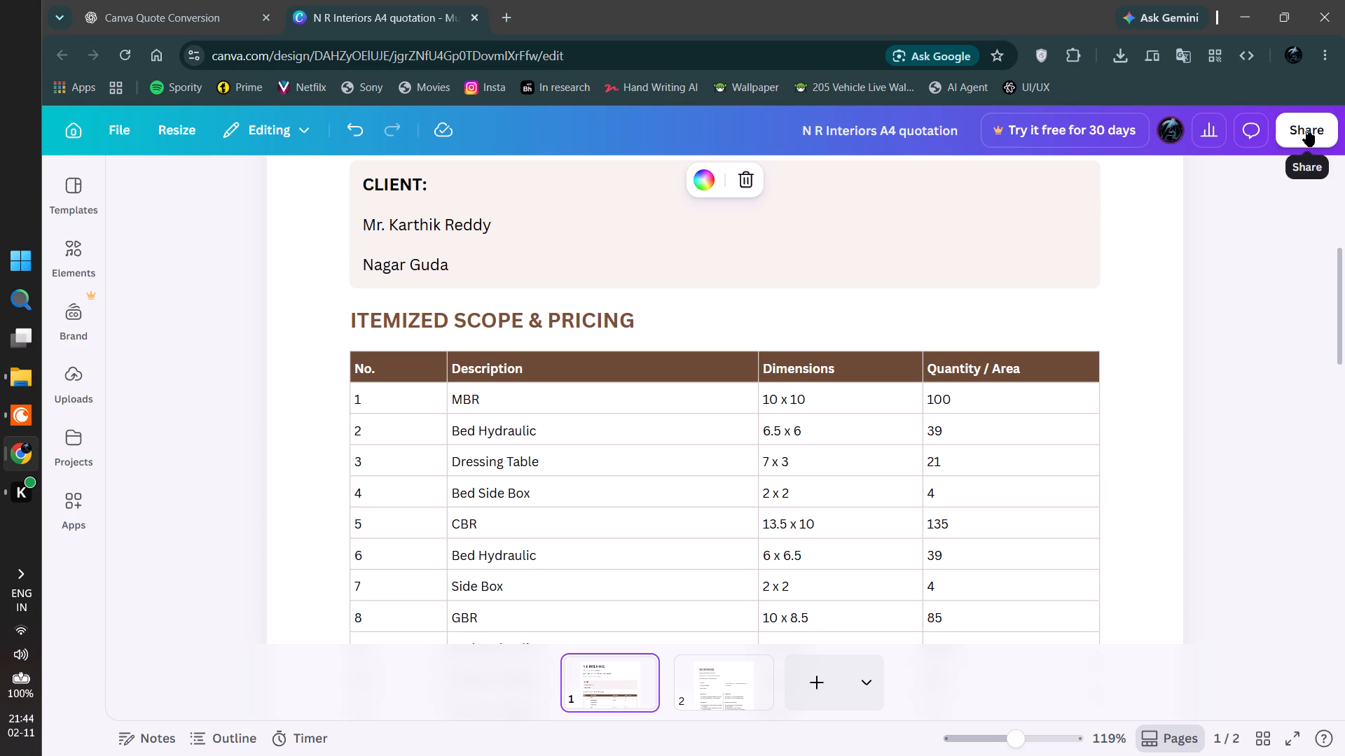
pyautogui.click(1306, 132)
pyautogui.click(1056, 553)
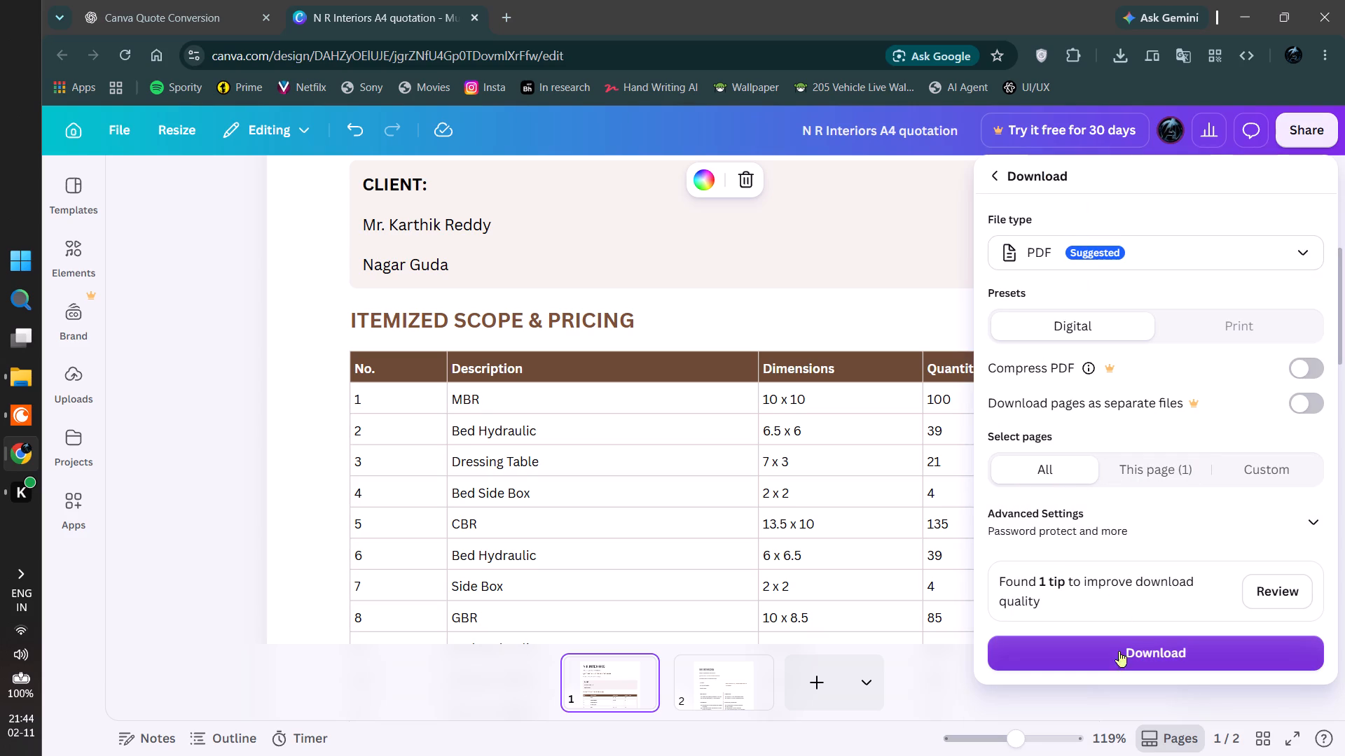
pyautogui.click(1212, 247)
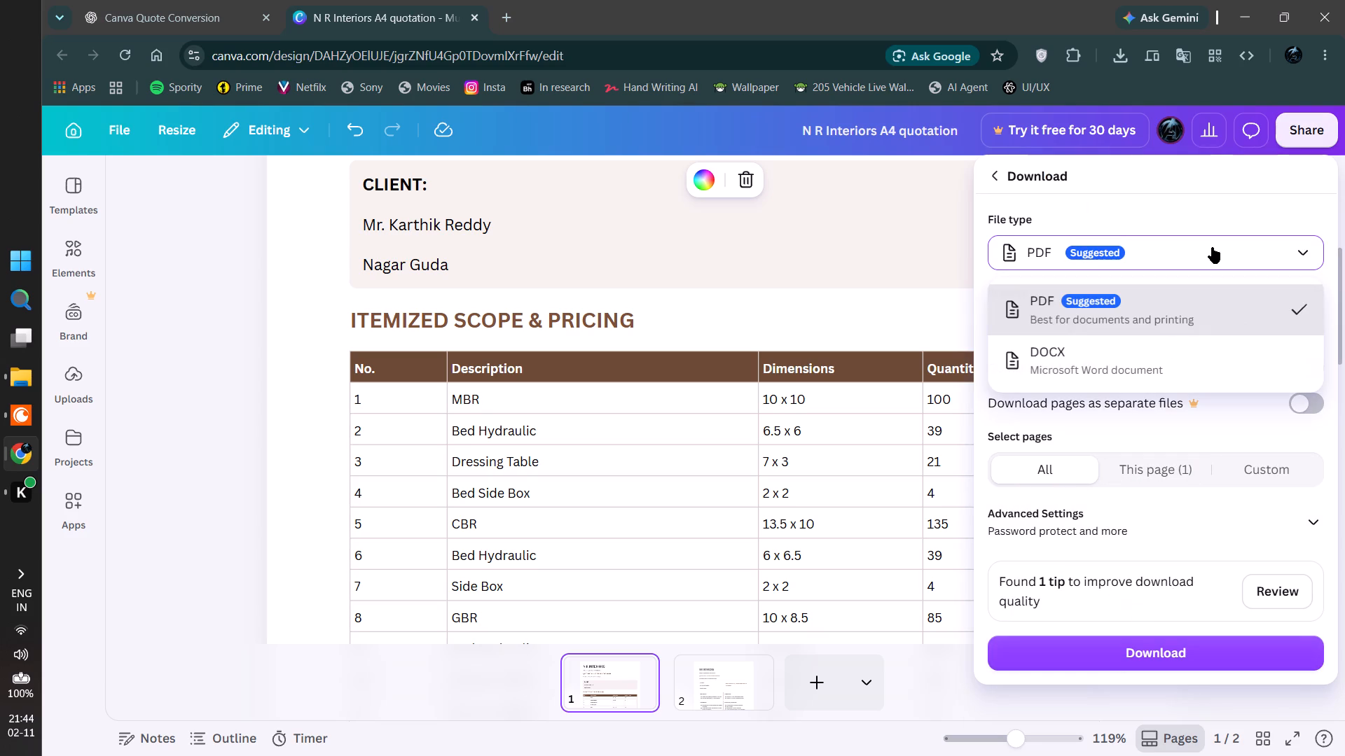
pyautogui.click(1212, 247)
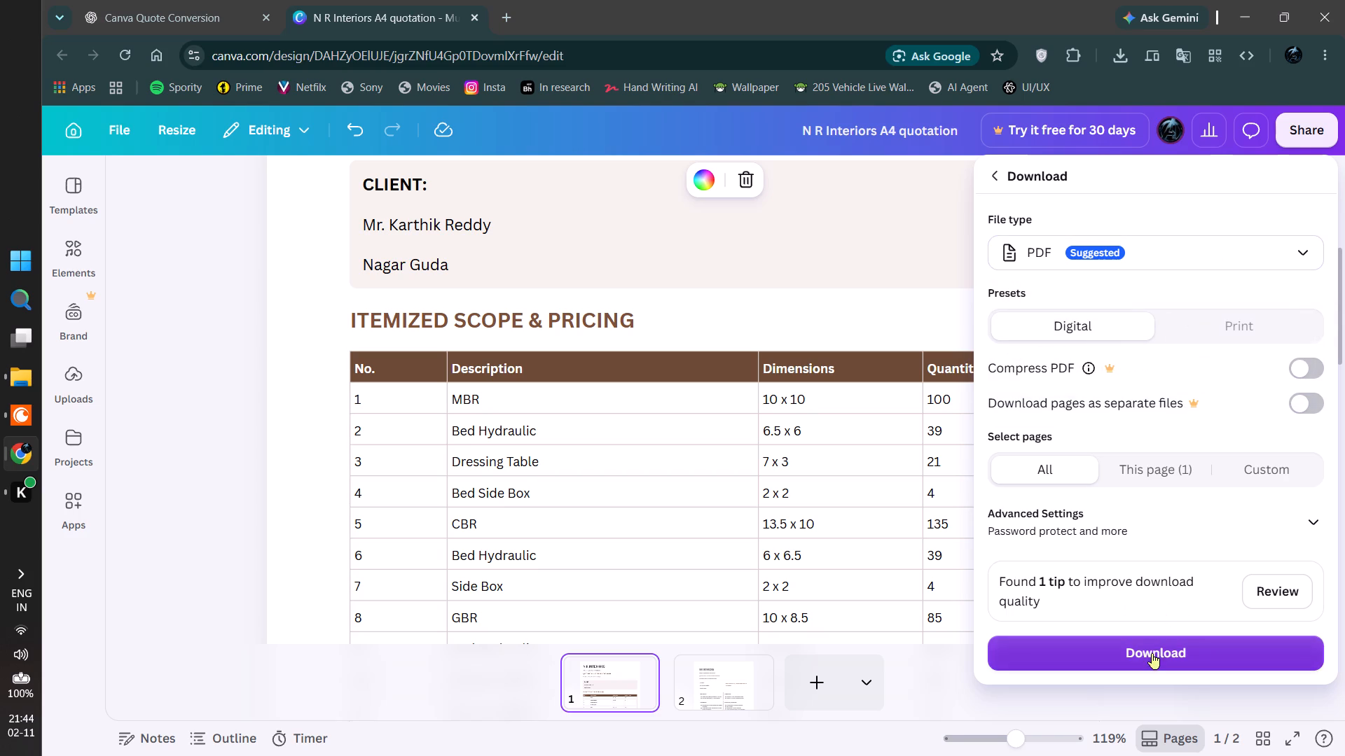
pyautogui.click(1152, 653)
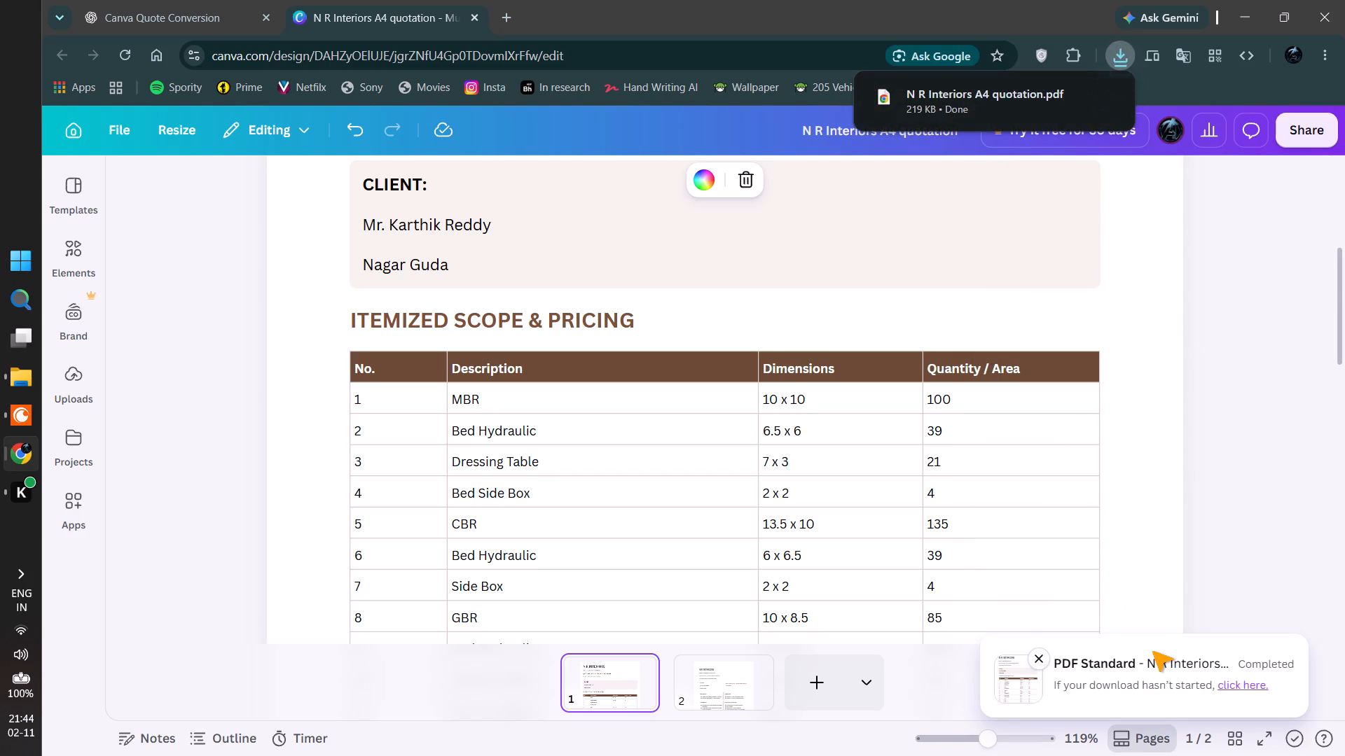
# Open the downloaded quotation PDF and examine its page layout, closing note and pricing summary.
pyautogui.click(1017, 92)
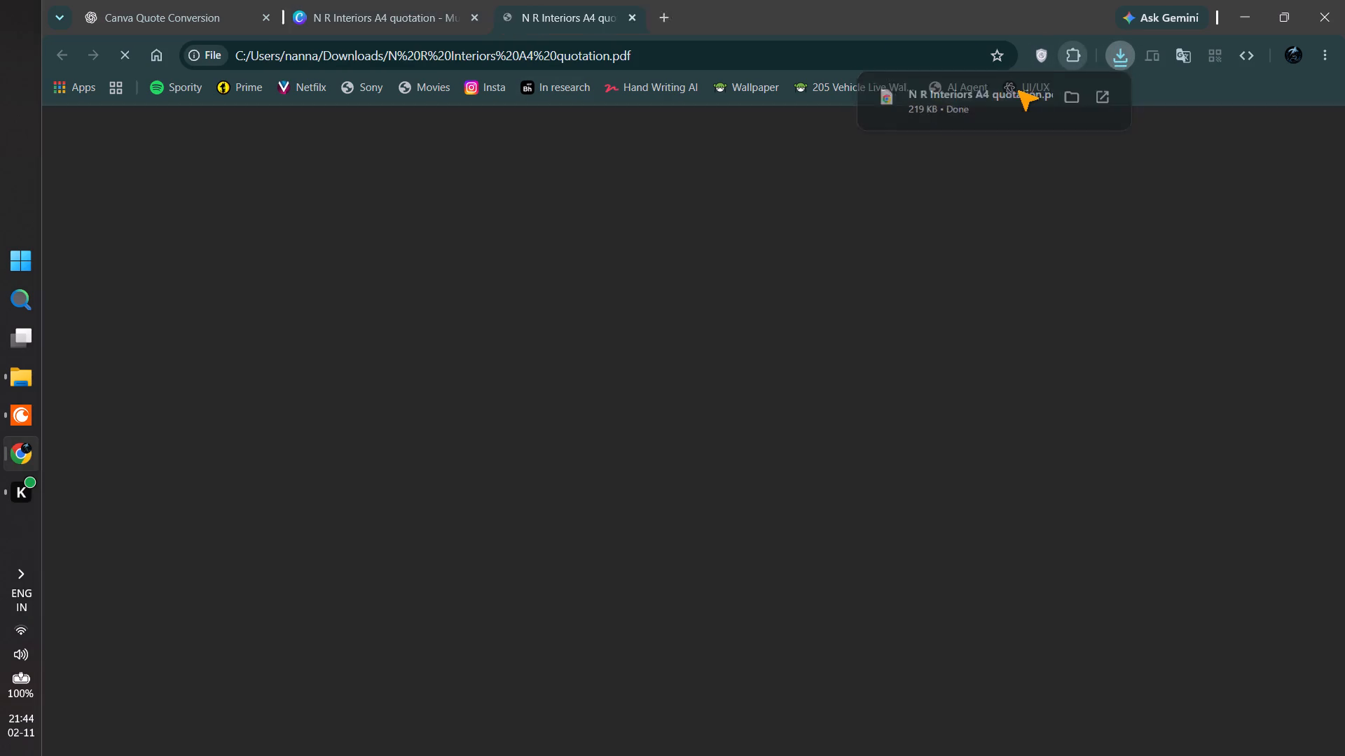
pyautogui.scroll(-8, 703, 379)
pyautogui.scroll(-20, 851, 407)
pyautogui.scroll(-18, 932, 454)
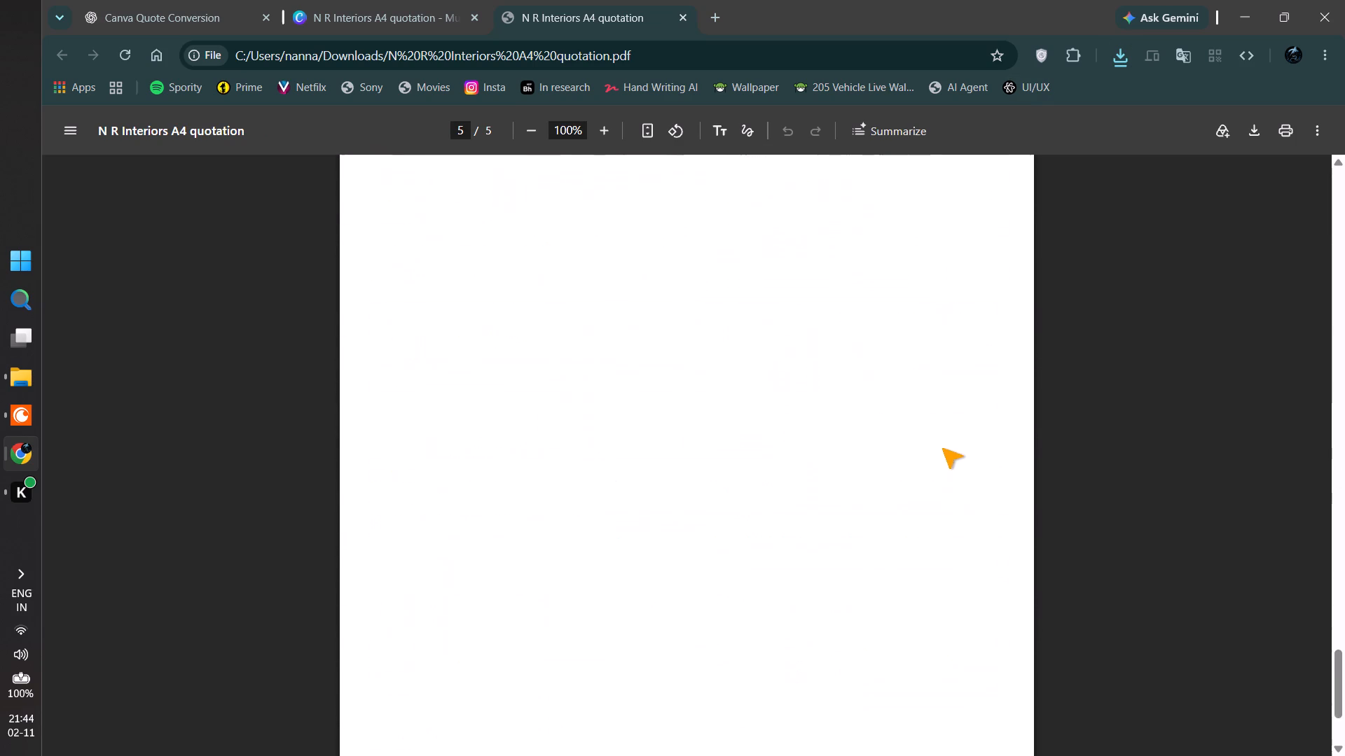
pyautogui.scroll(-18, 941, 450)
pyautogui.scroll(8, 977, 503)
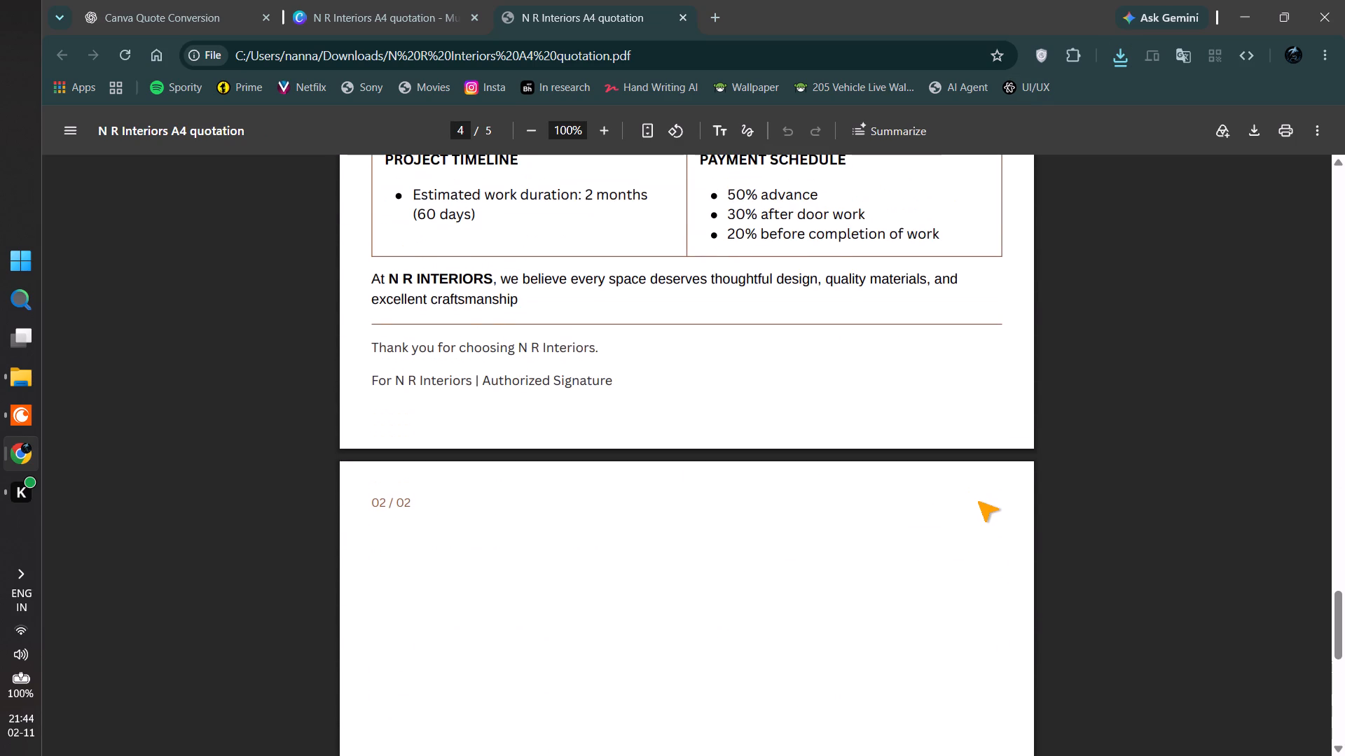
pyautogui.scroll(19, 977, 503)
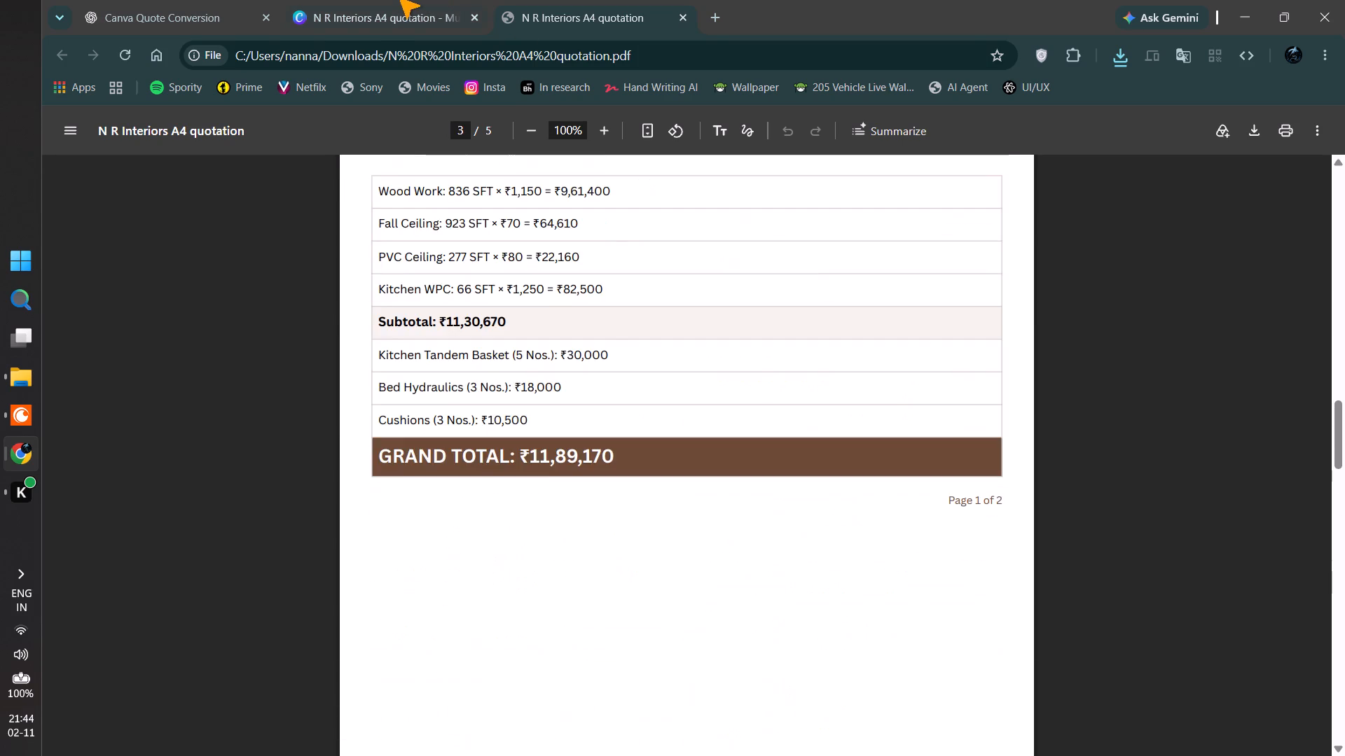
# Return to the Canva quotation and download all its pages as a DOCX file with A4 page size.
pyautogui.click(399, 0)
pyautogui.click(1304, 136)
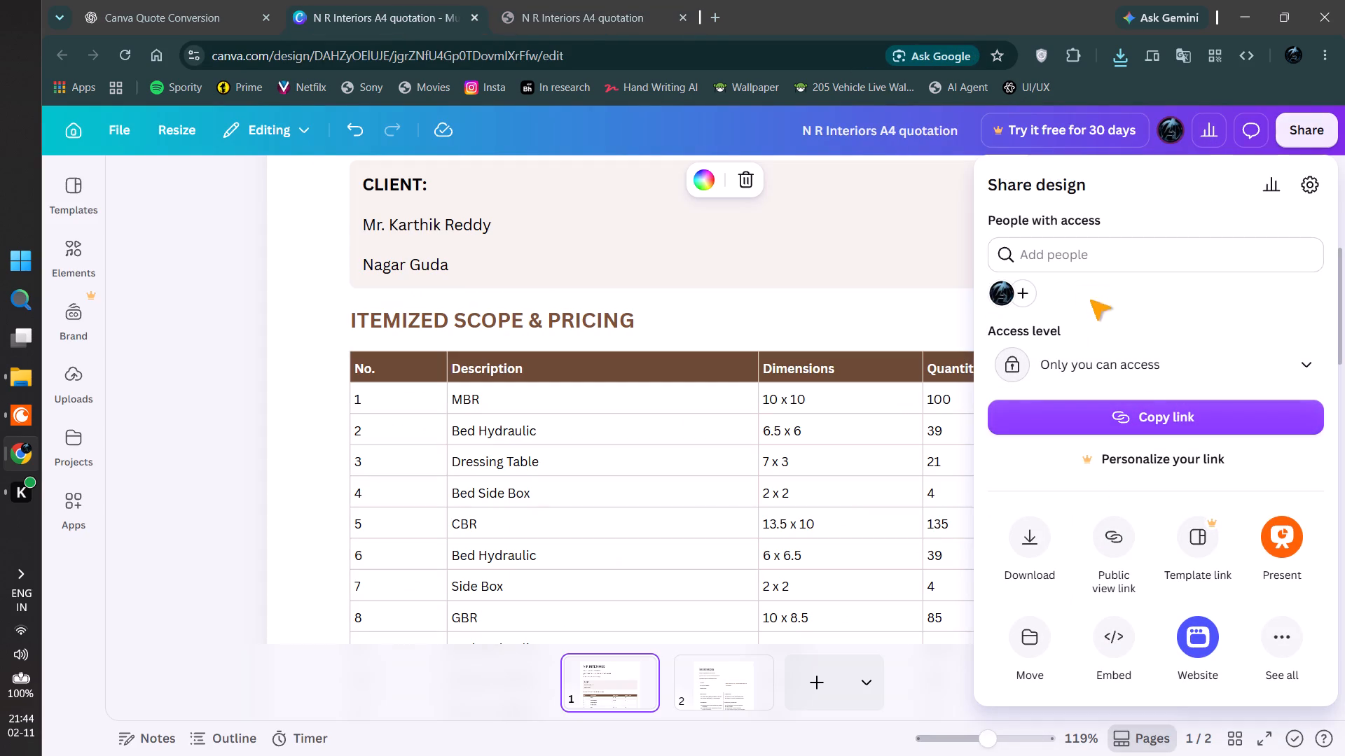
pyautogui.click(1031, 569)
pyautogui.click(1150, 261)
pyautogui.click(1126, 347)
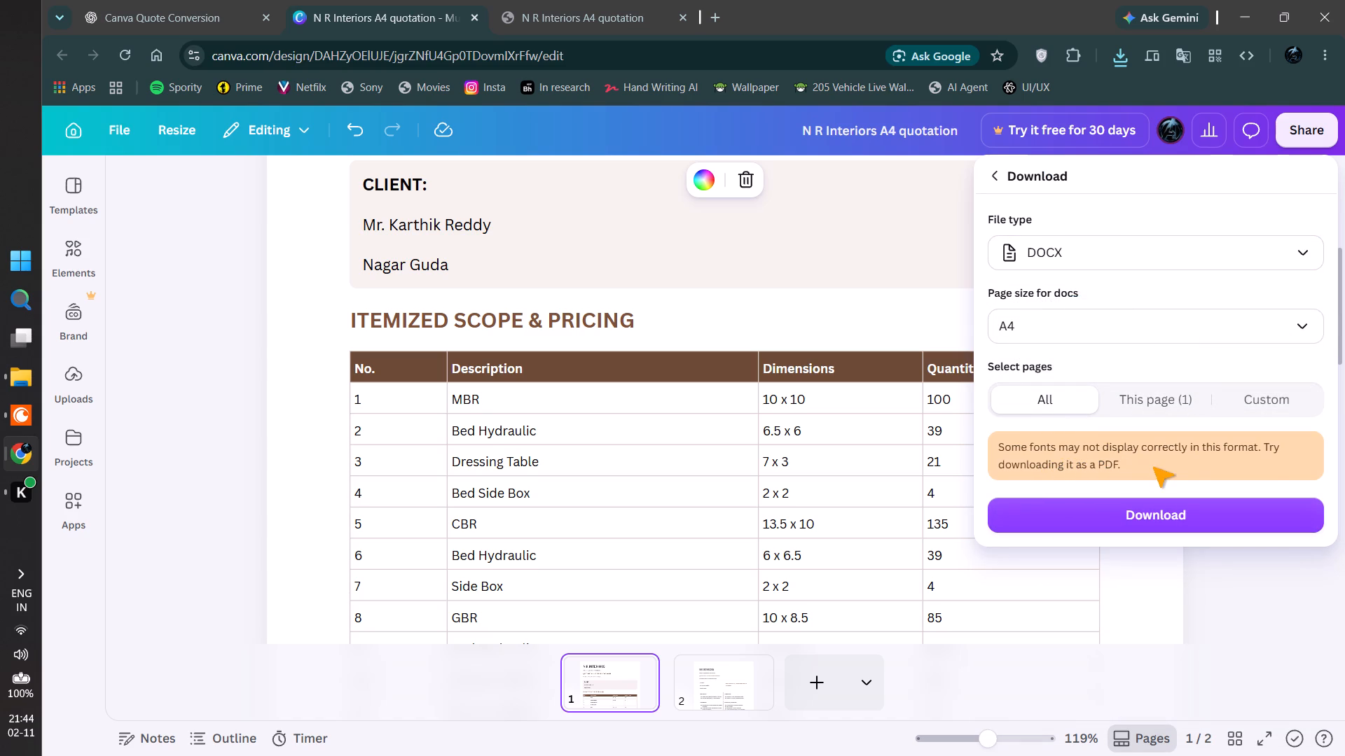
pyautogui.click(1102, 515)
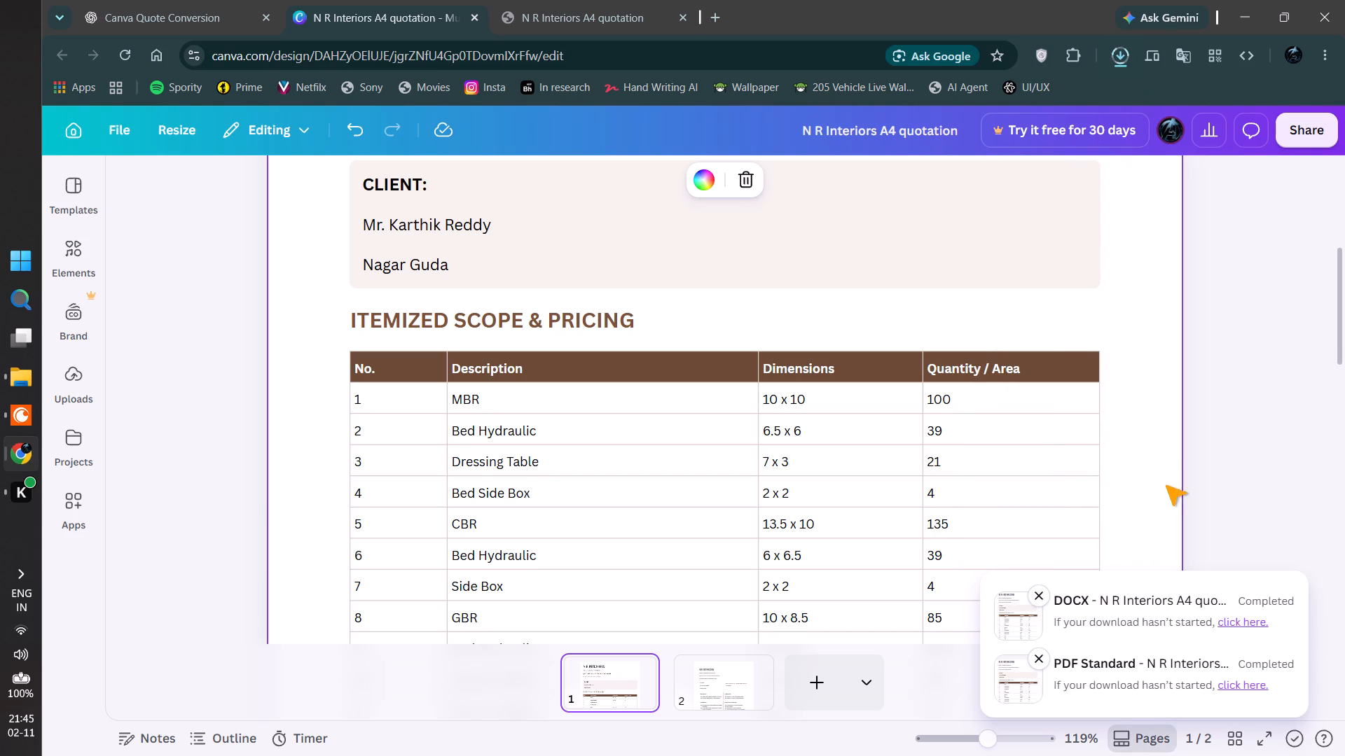
pyautogui.click(995, 95)
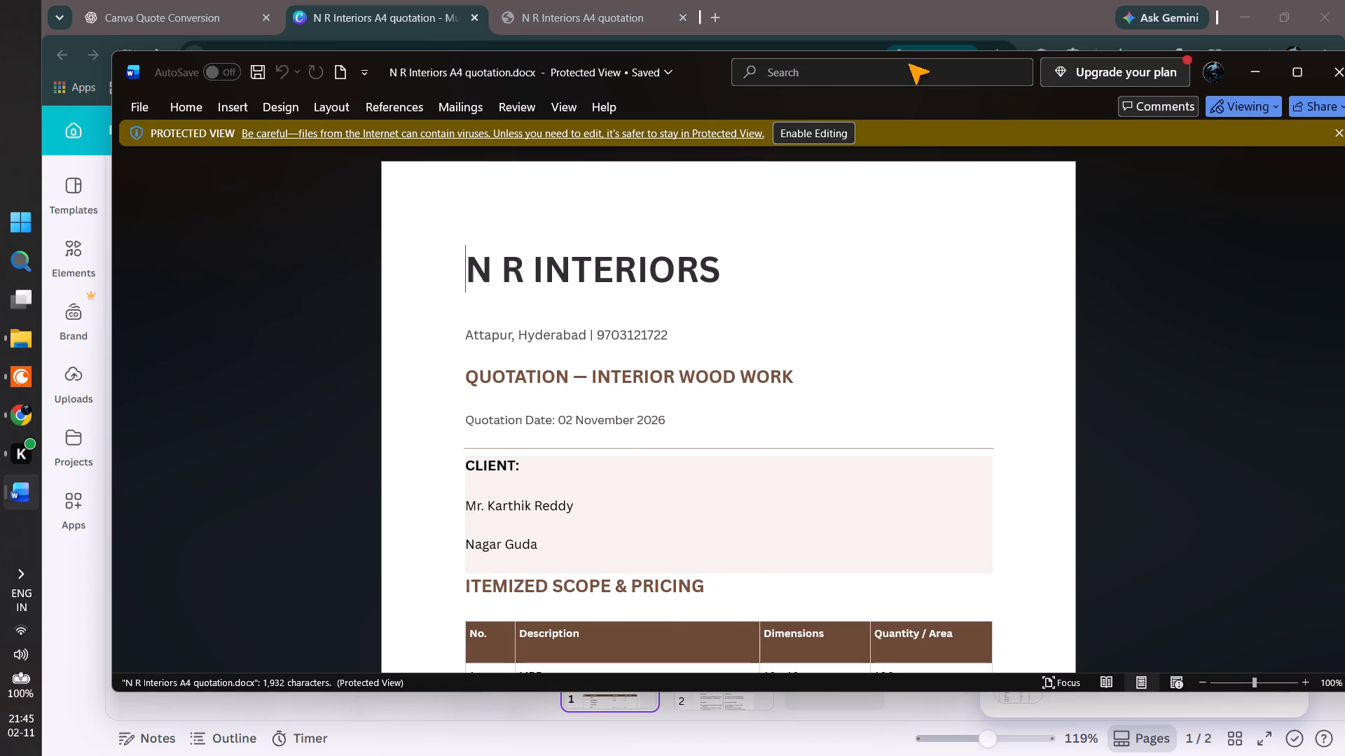
pyautogui.moveTo(1024, 103); pyautogui.dragTo(929, 101)
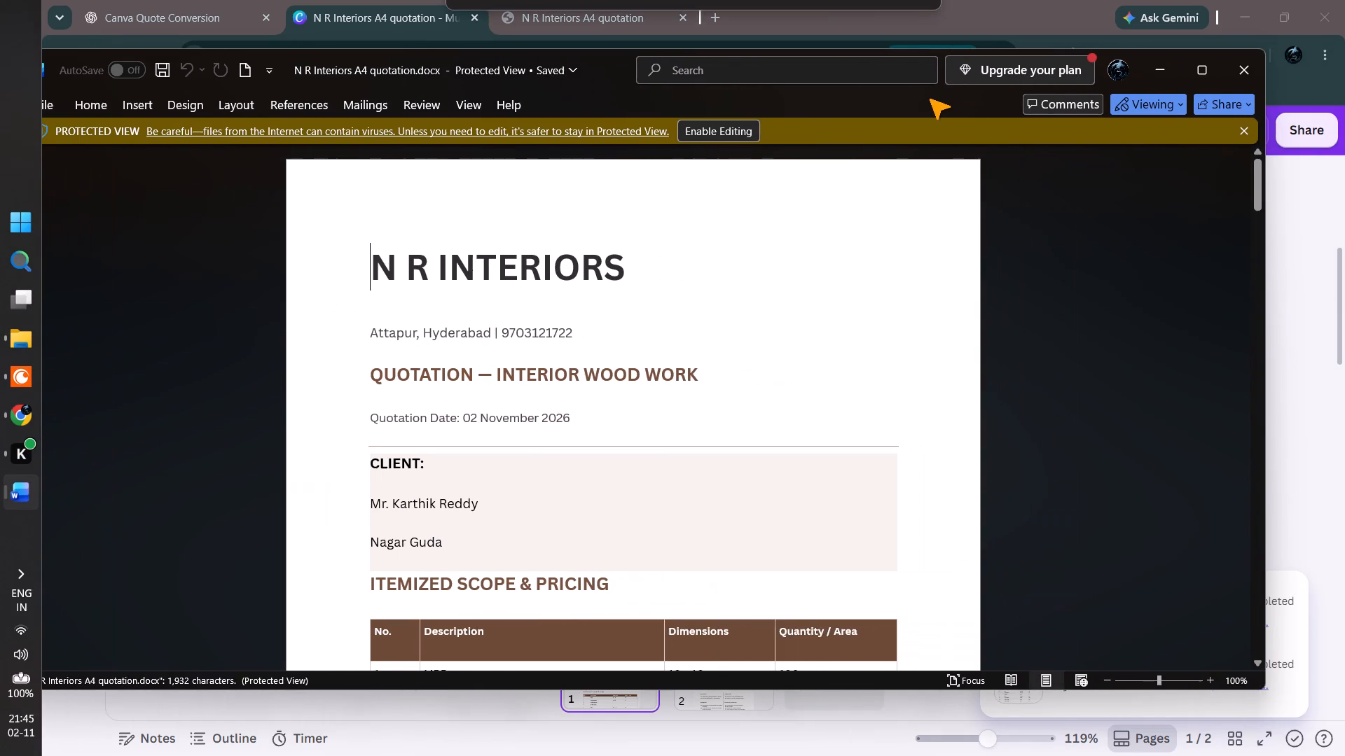
pyautogui.moveTo(929, 101); pyautogui.dragTo(934, 0)
pyautogui.scroll(-7, 696, 358)
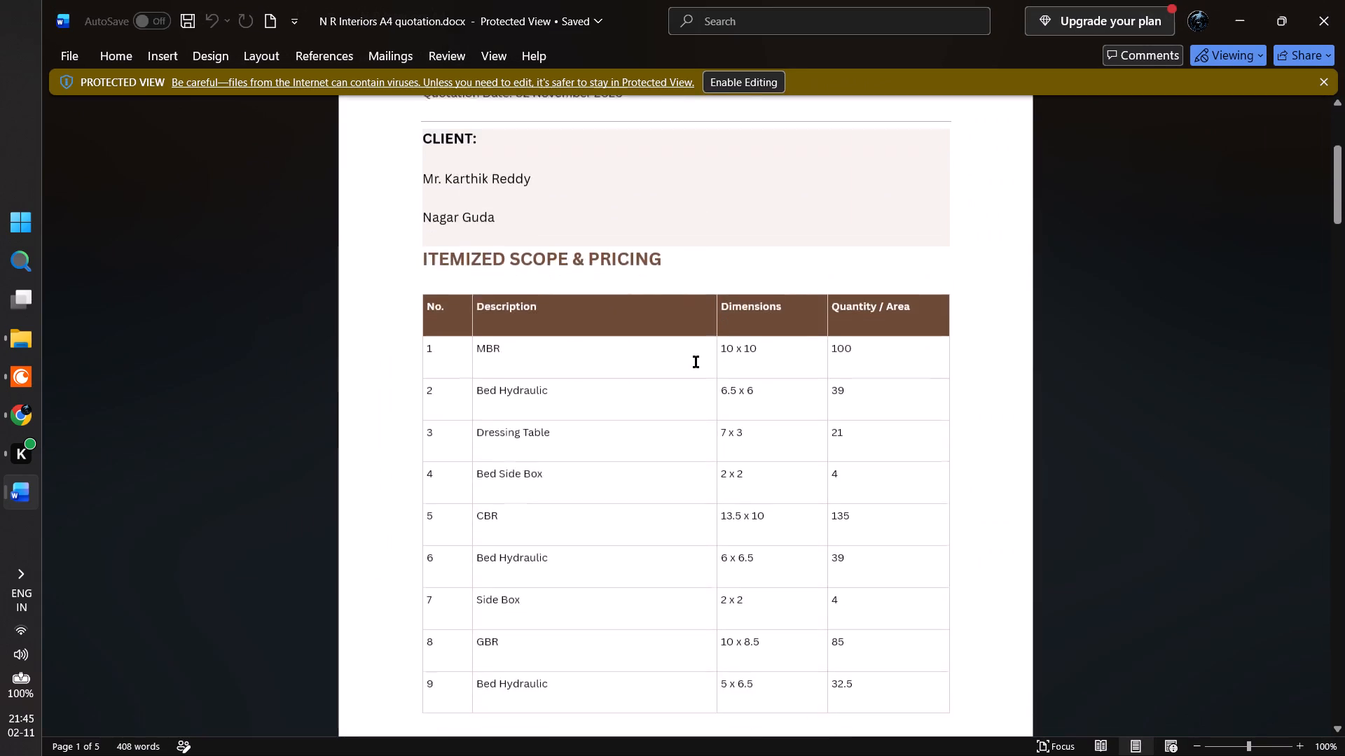
pyautogui.scroll(-17, 696, 362)
pyautogui.scroll(-15, 696, 362)
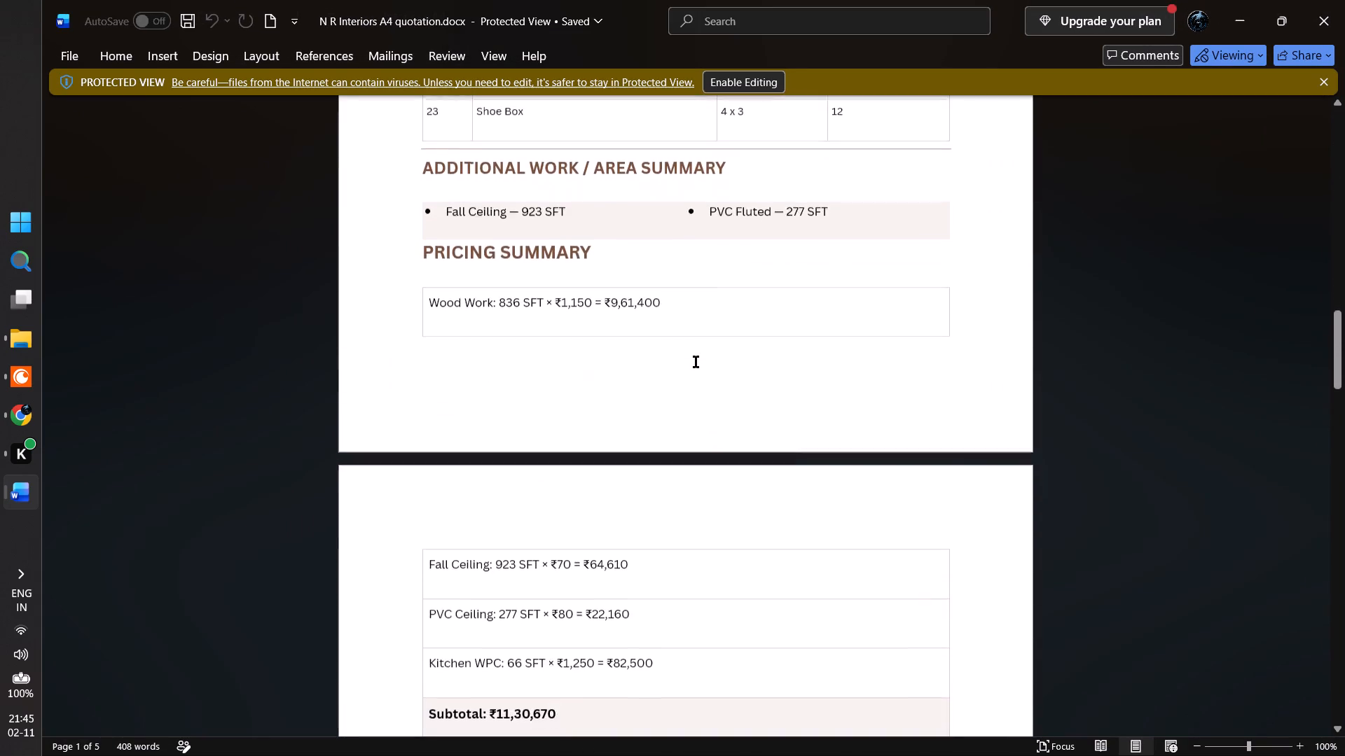
pyautogui.scroll(-15, 696, 362)
pyautogui.scroll(6, 696, 362)
pyautogui.scroll(-5, 696, 362)
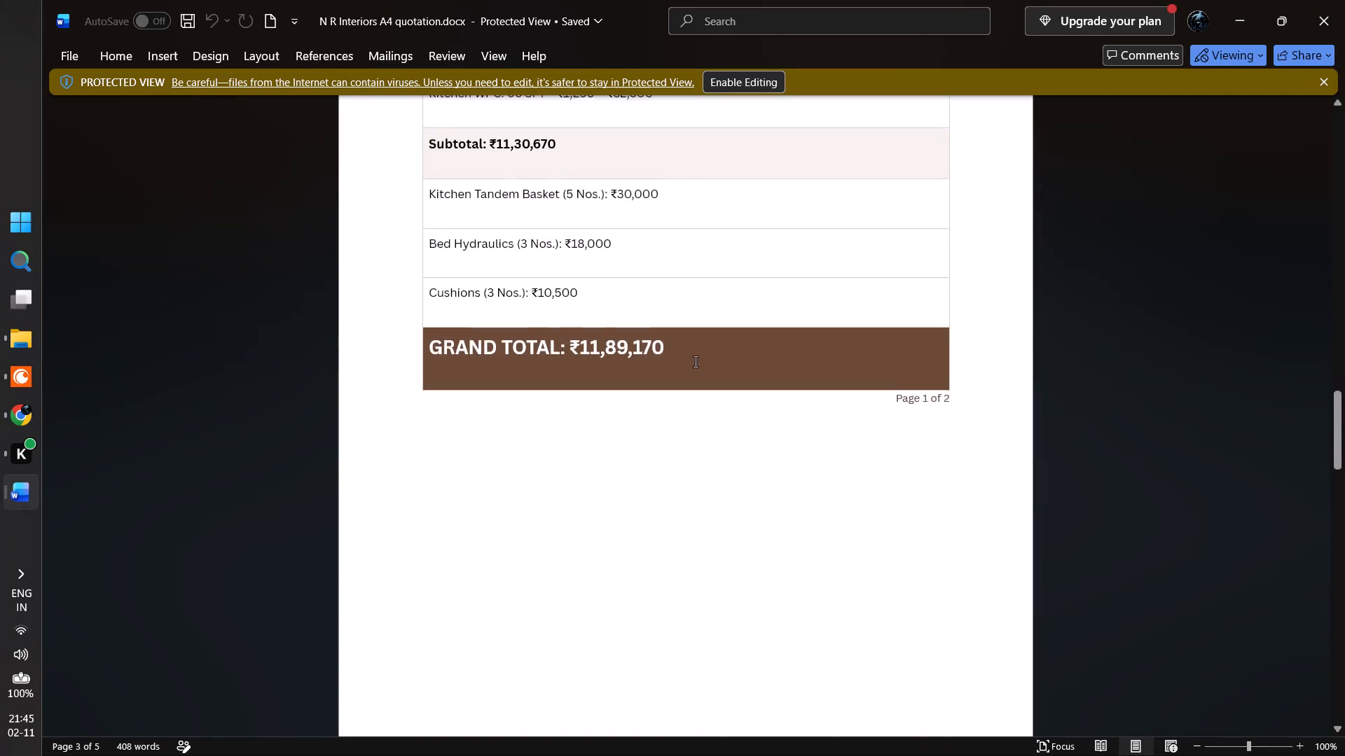
pyautogui.scroll(-18, 696, 362)
pyautogui.scroll(-17, 713, 360)
pyautogui.scroll(4, 713, 360)
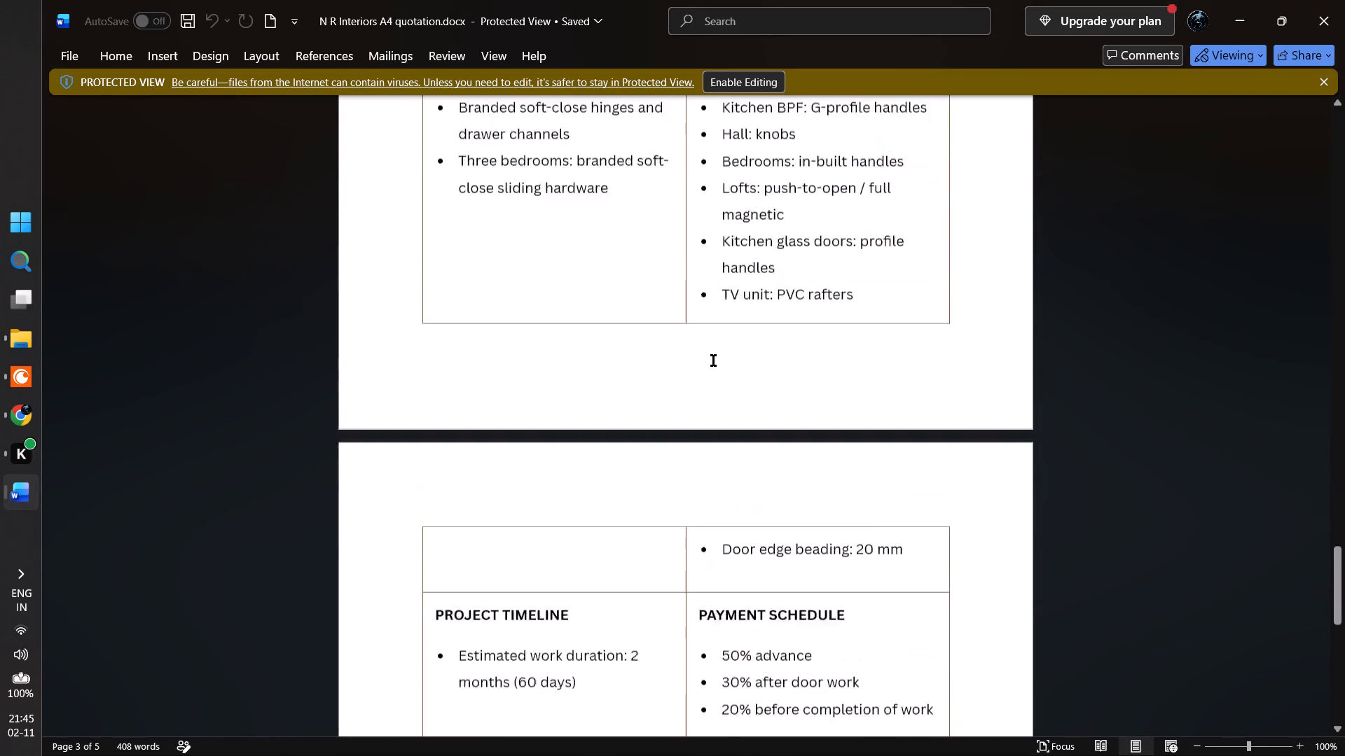
pyautogui.scroll(10, 713, 360)
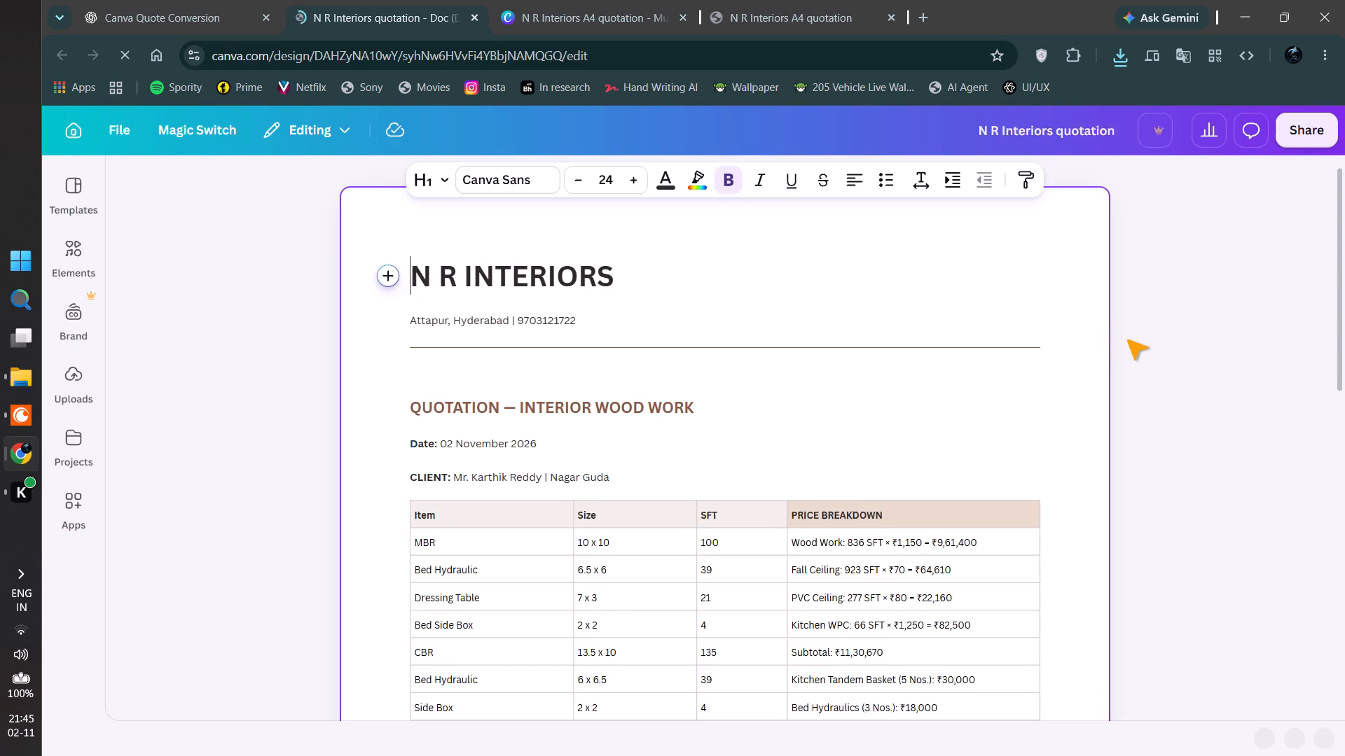
pyautogui.scroll(-10, 1126, 342)
pyautogui.scroll(5, 1129, 342)
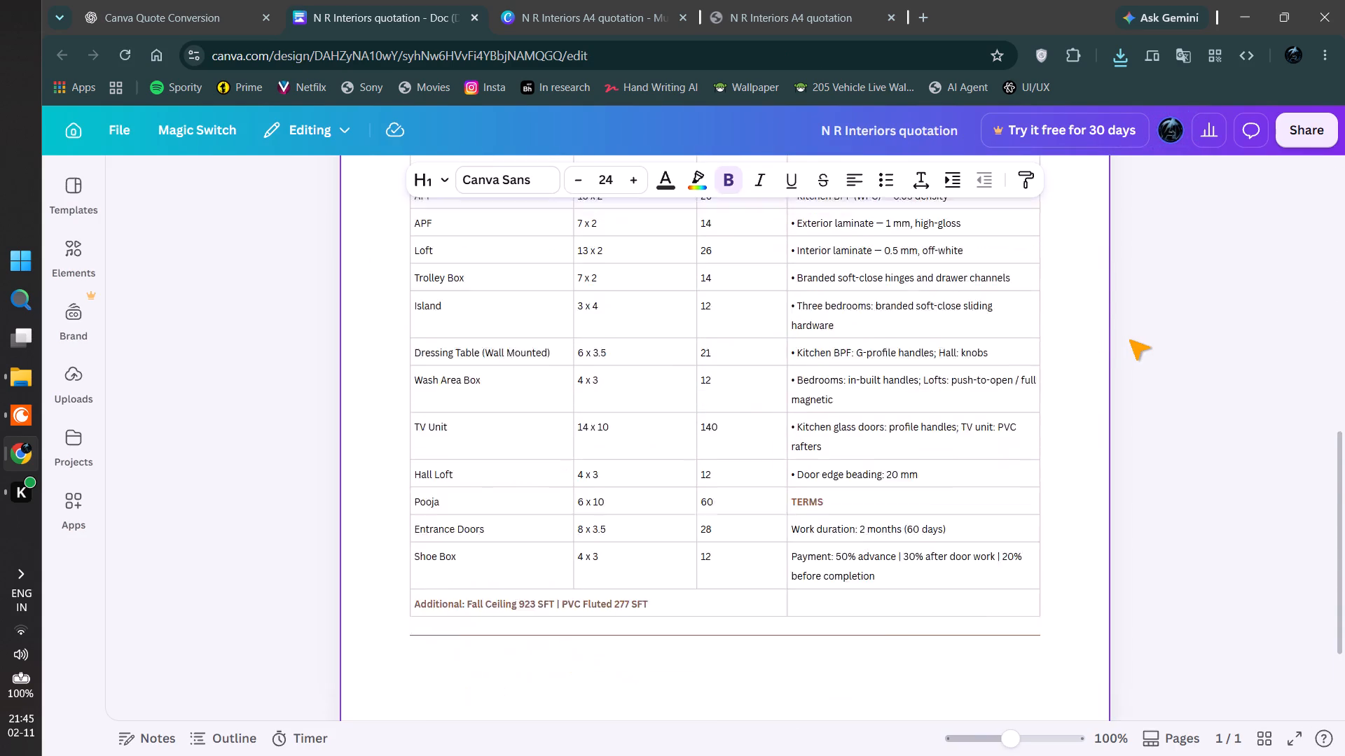
pyautogui.scroll(1, 1129, 342)
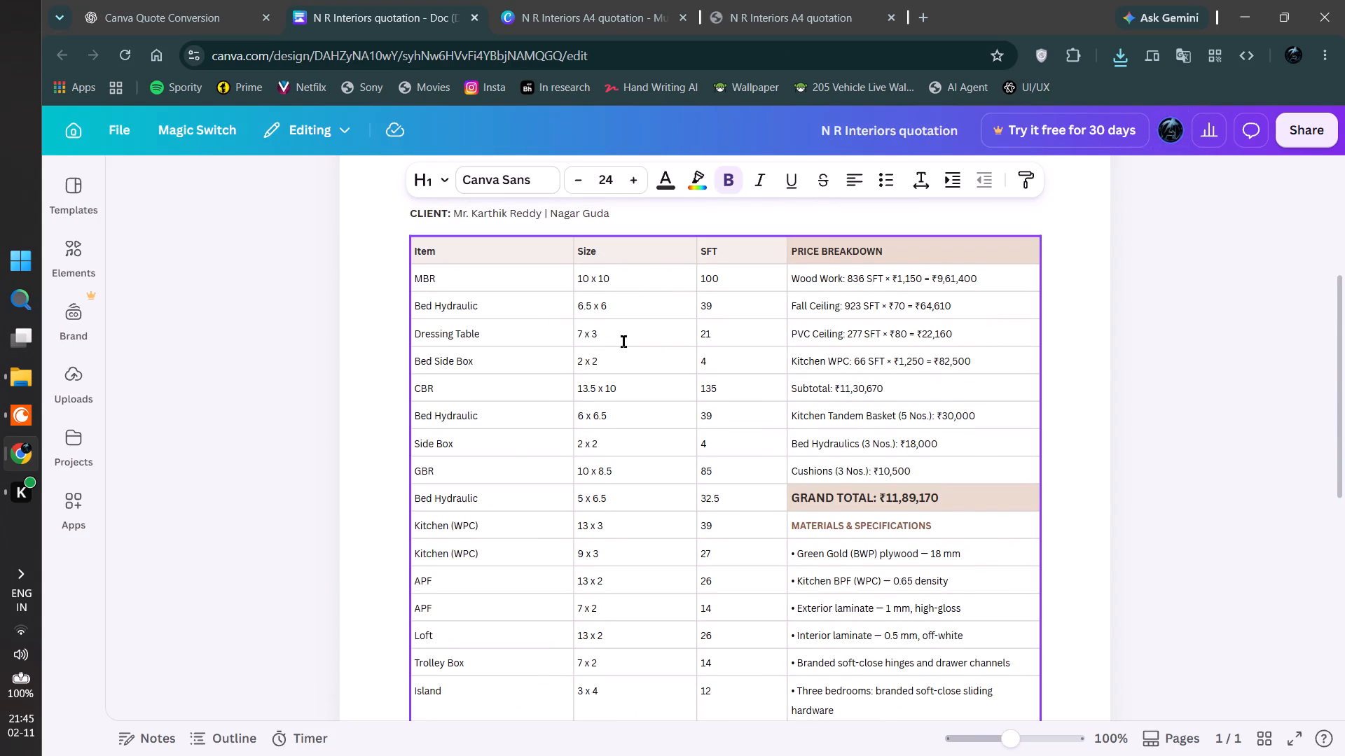
pyautogui.scroll(-1, 682, 472)
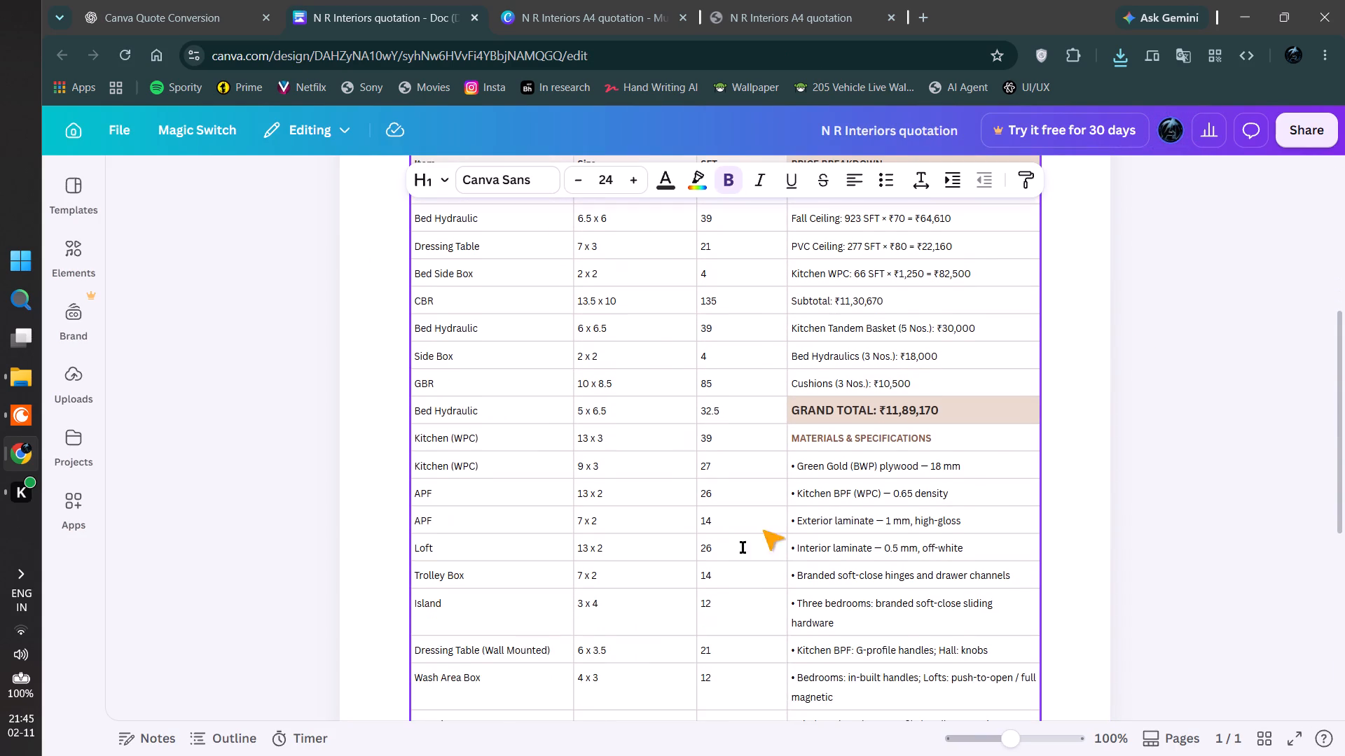
pyautogui.scroll(-5, 1068, 463)
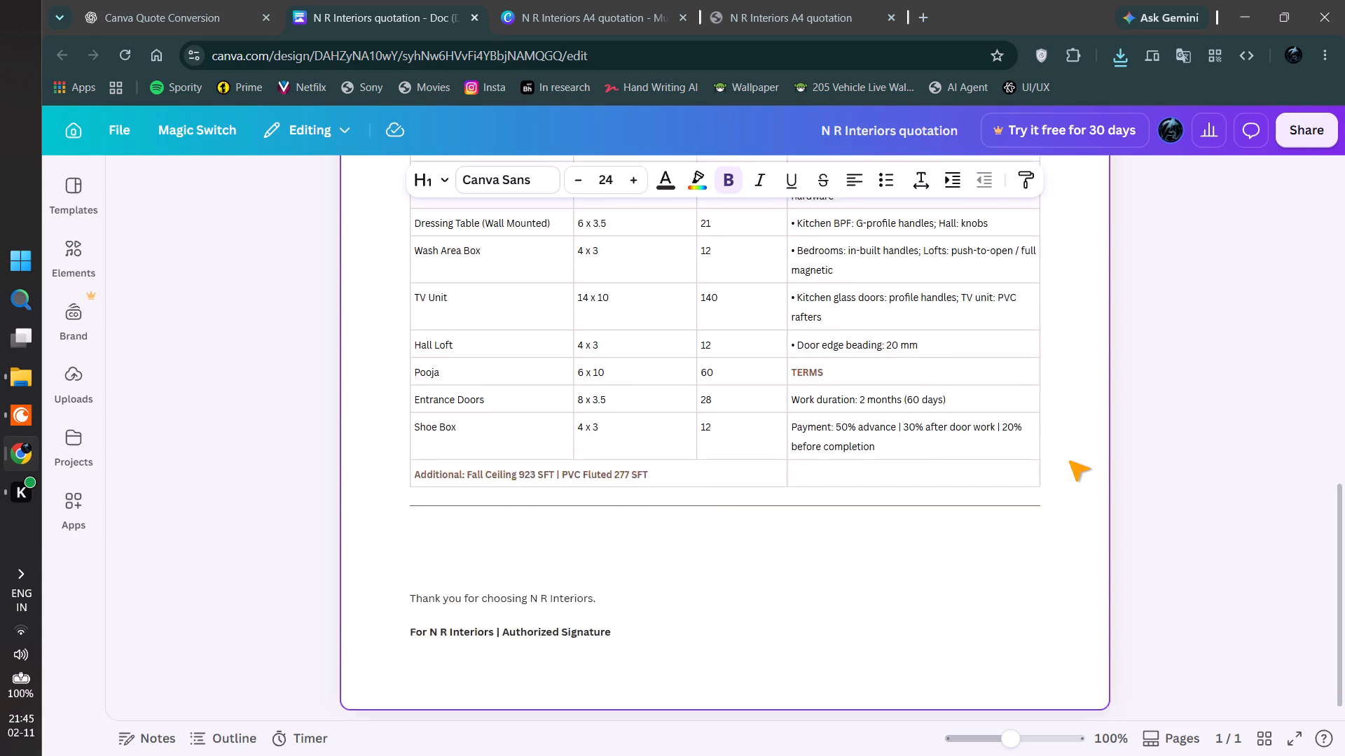
pyautogui.scroll(-5, 1068, 463)
pyautogui.scroll(11, 1129, 489)
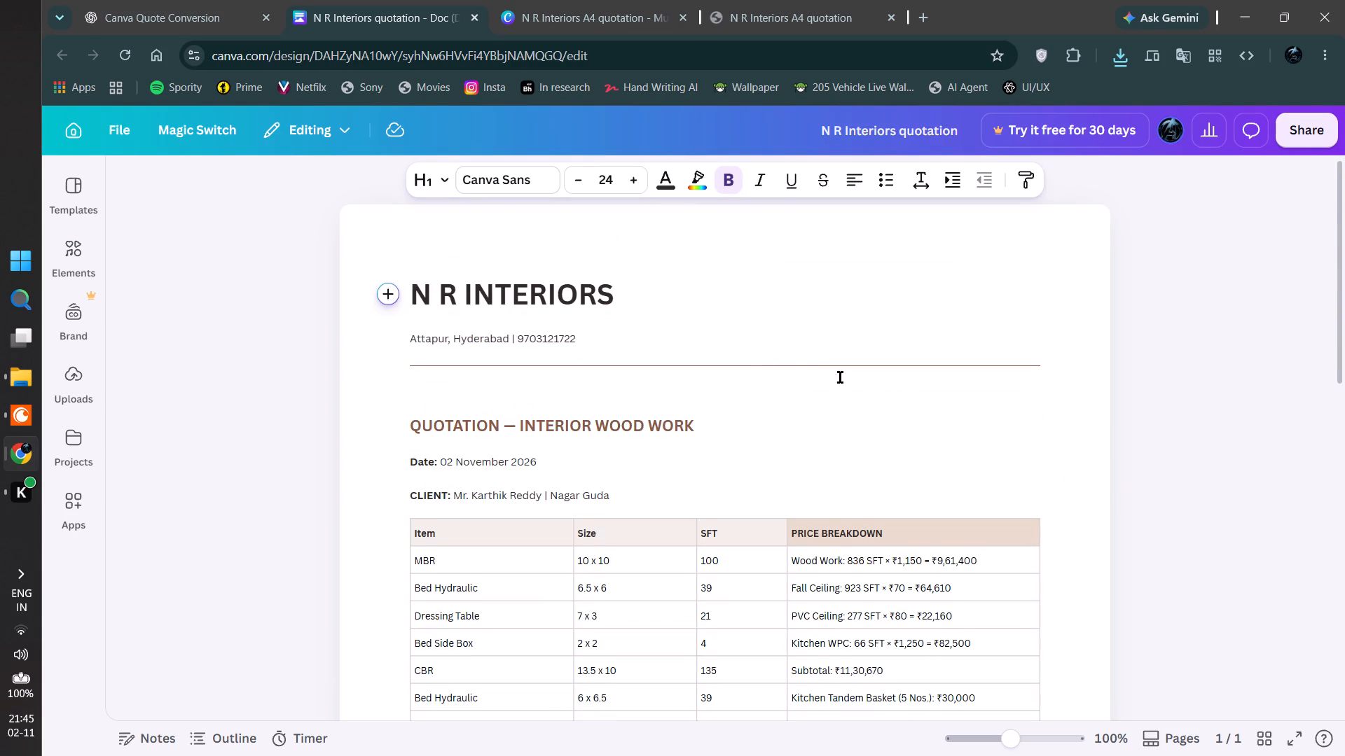
pyautogui.keyDown('ctrl'); pyautogui.scroll(2, 752, 366); pyautogui.keyUp('ctrl')
# Enlarge the single-page quotation and read through its item table, price breakdown, materials and terms.
pyautogui.scroll(-1, 516, 390)
pyautogui.scroll(-1, 462, 428)
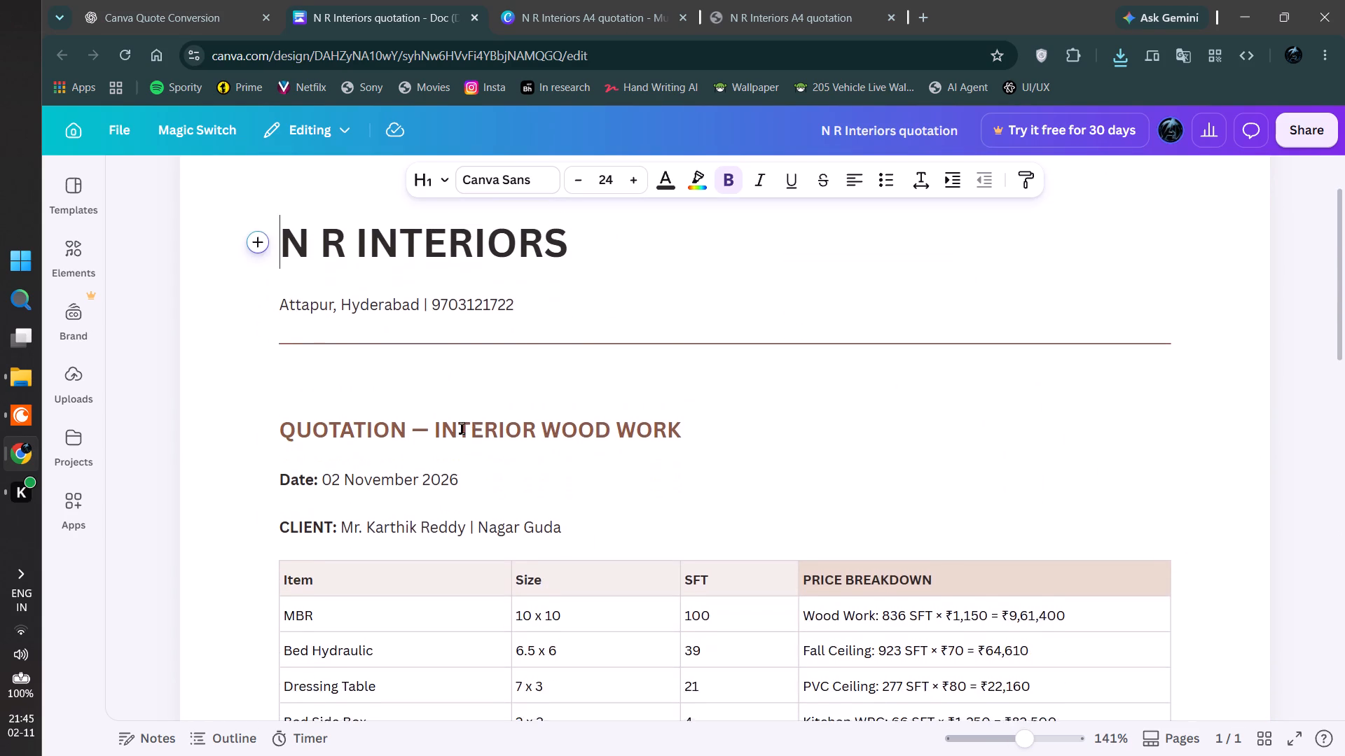
pyautogui.scroll(-1, 462, 428)
pyautogui.scroll(-5, 964, 335)
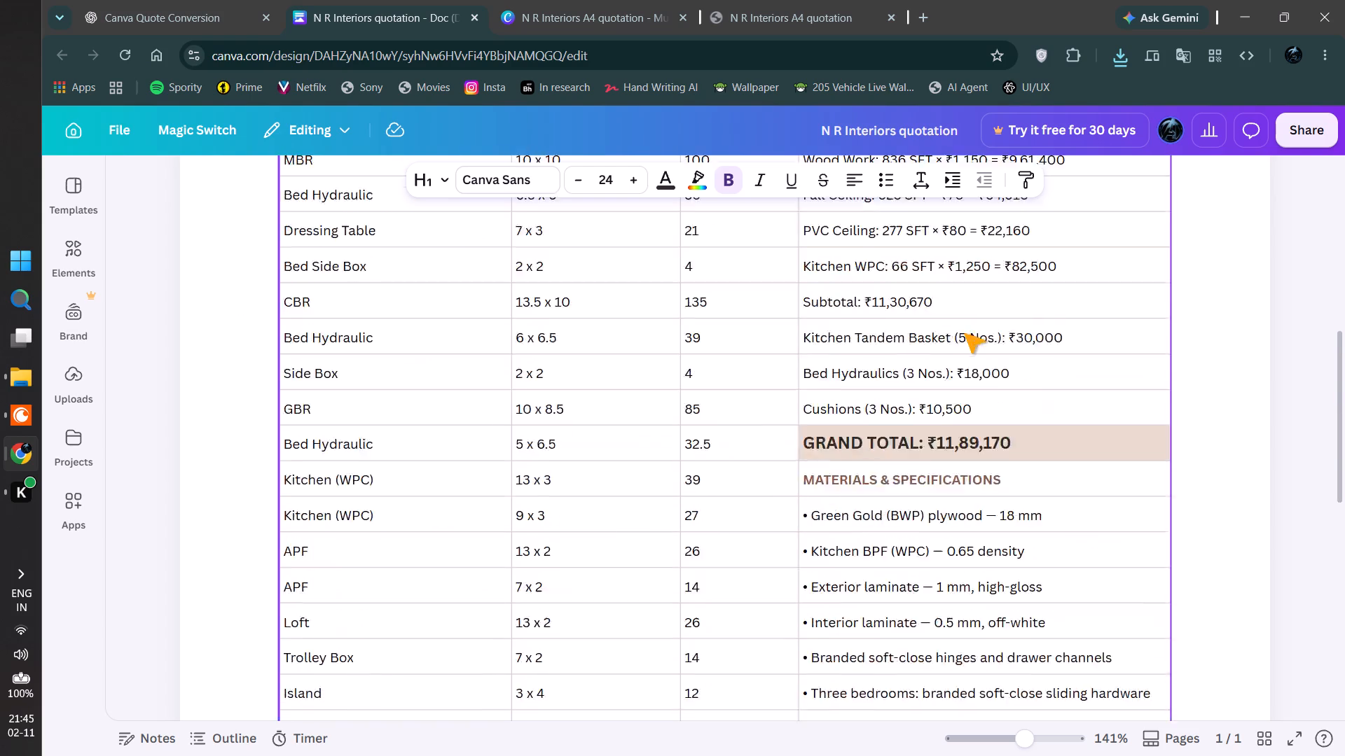
pyautogui.scroll(-17, 964, 335)
pyautogui.scroll(5, 1020, 316)
pyautogui.scroll(-2, 862, 531)
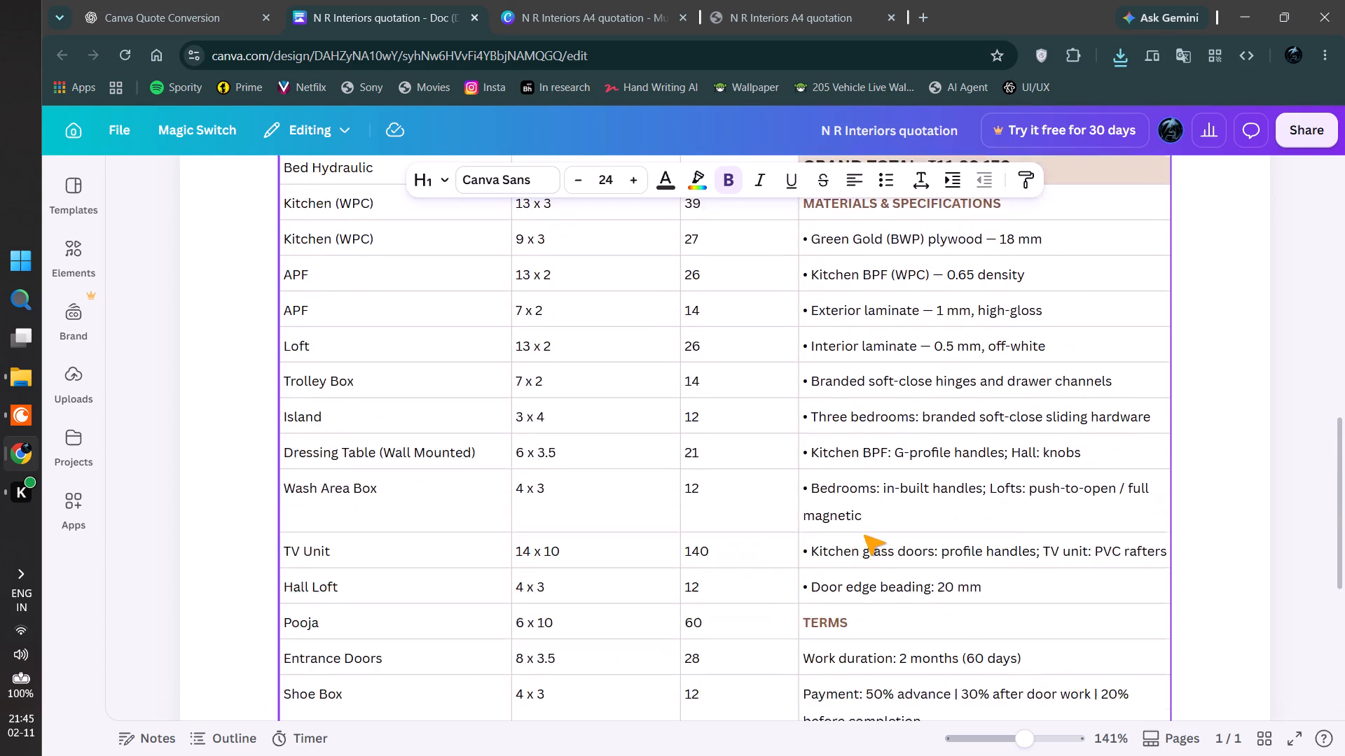
pyautogui.scroll(-2, 863, 537)
pyautogui.scroll(2, 906, 382)
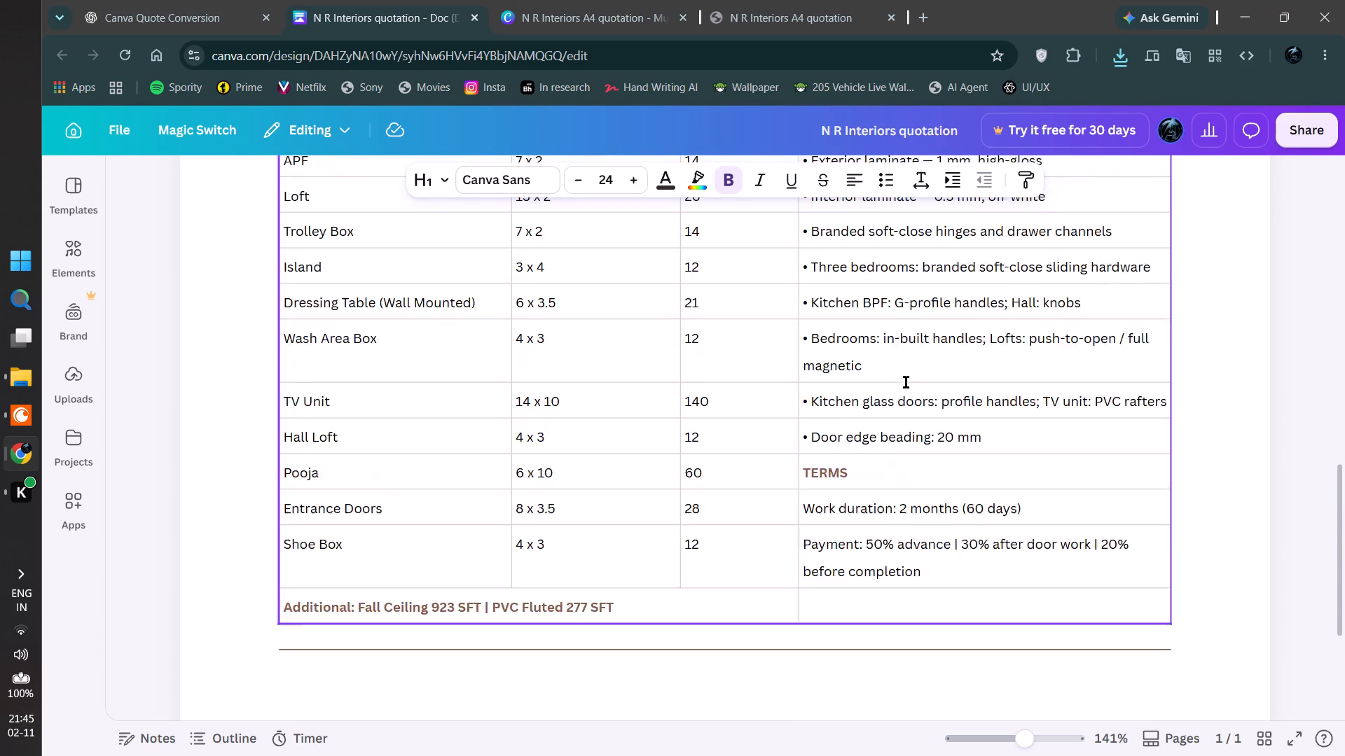
pyautogui.scroll(2, 832, 361)
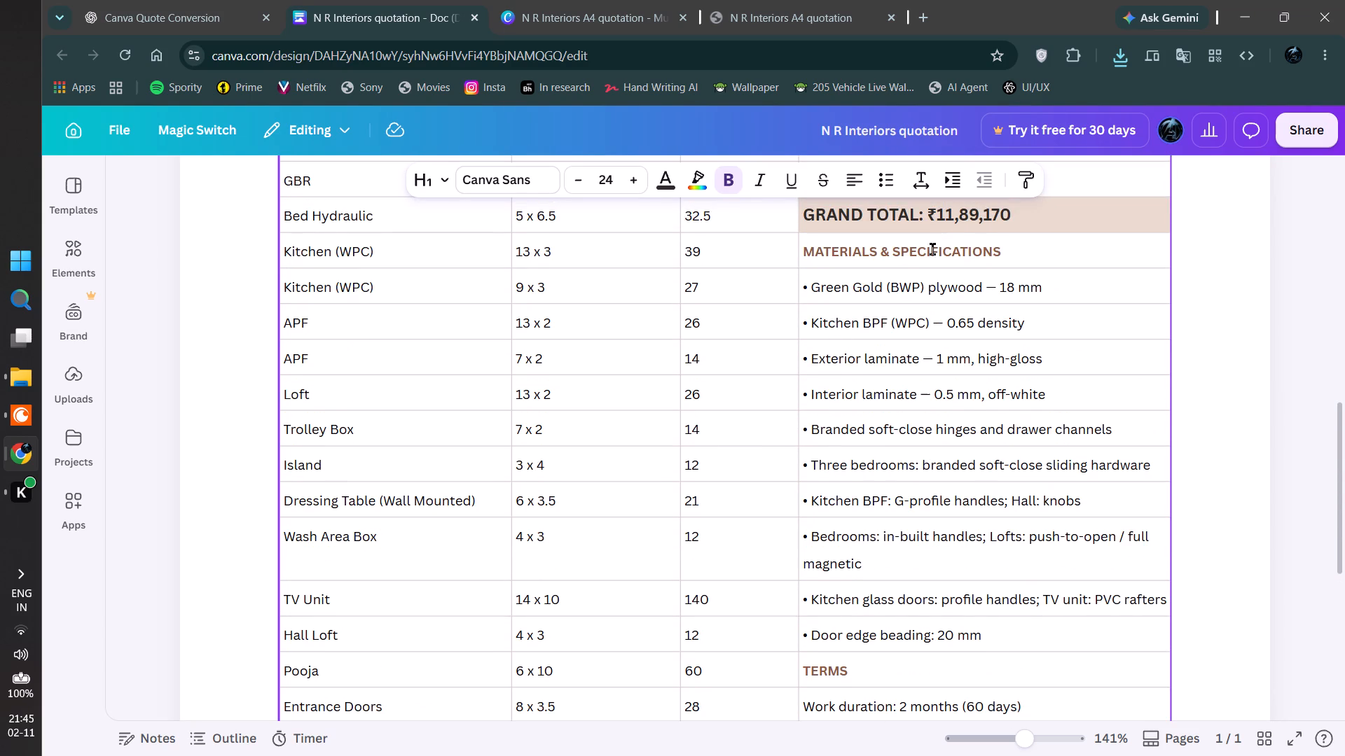
pyautogui.scroll(6, 1087, 474)
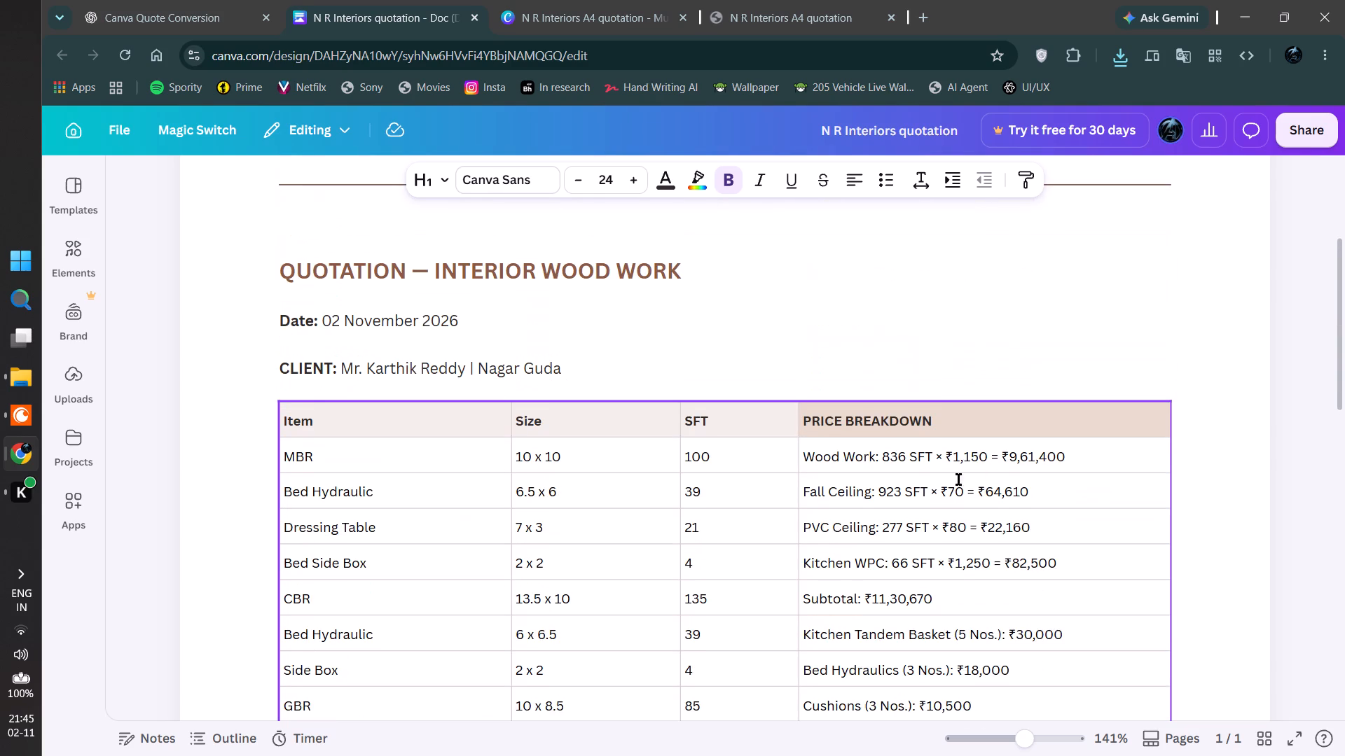
# Check the item names, sizes and SFT values row by row through the whole quotation table.
pyautogui.scroll(-2, 593, 472)
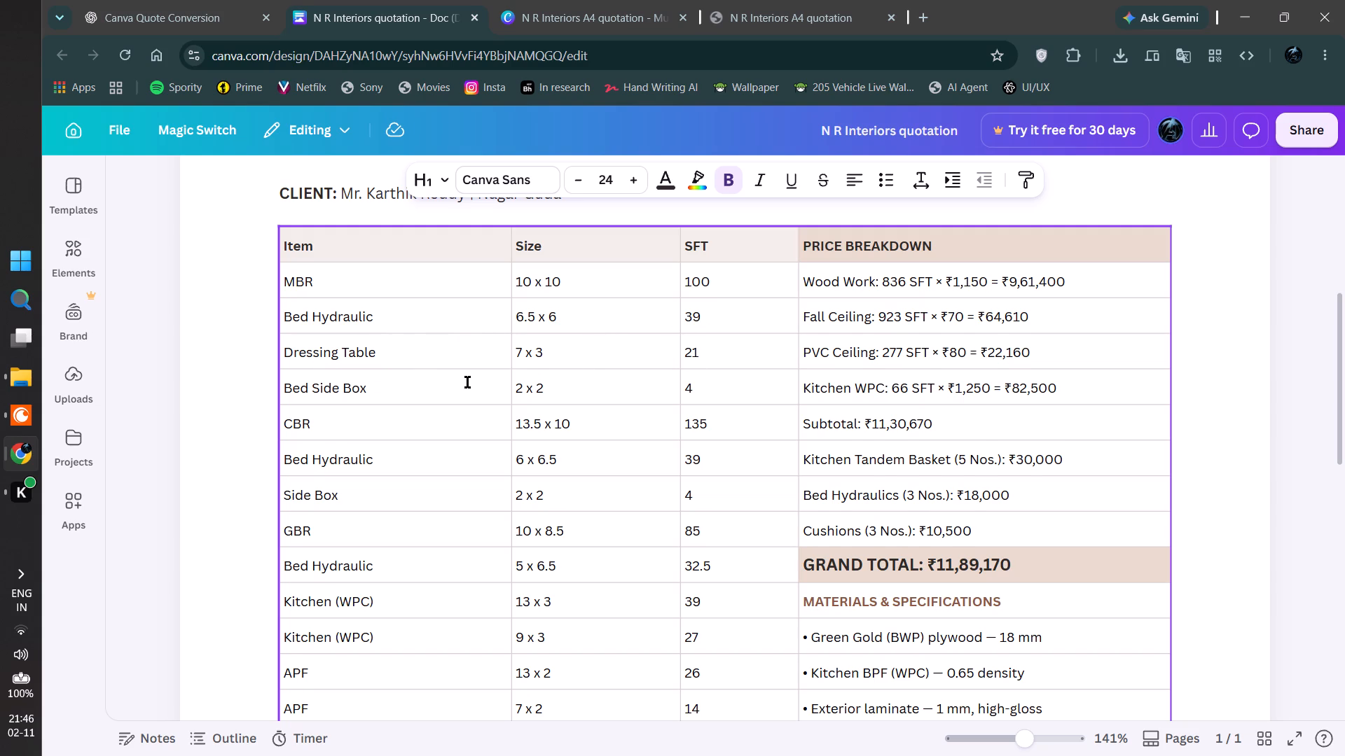
pyautogui.scroll(-1, 466, 382)
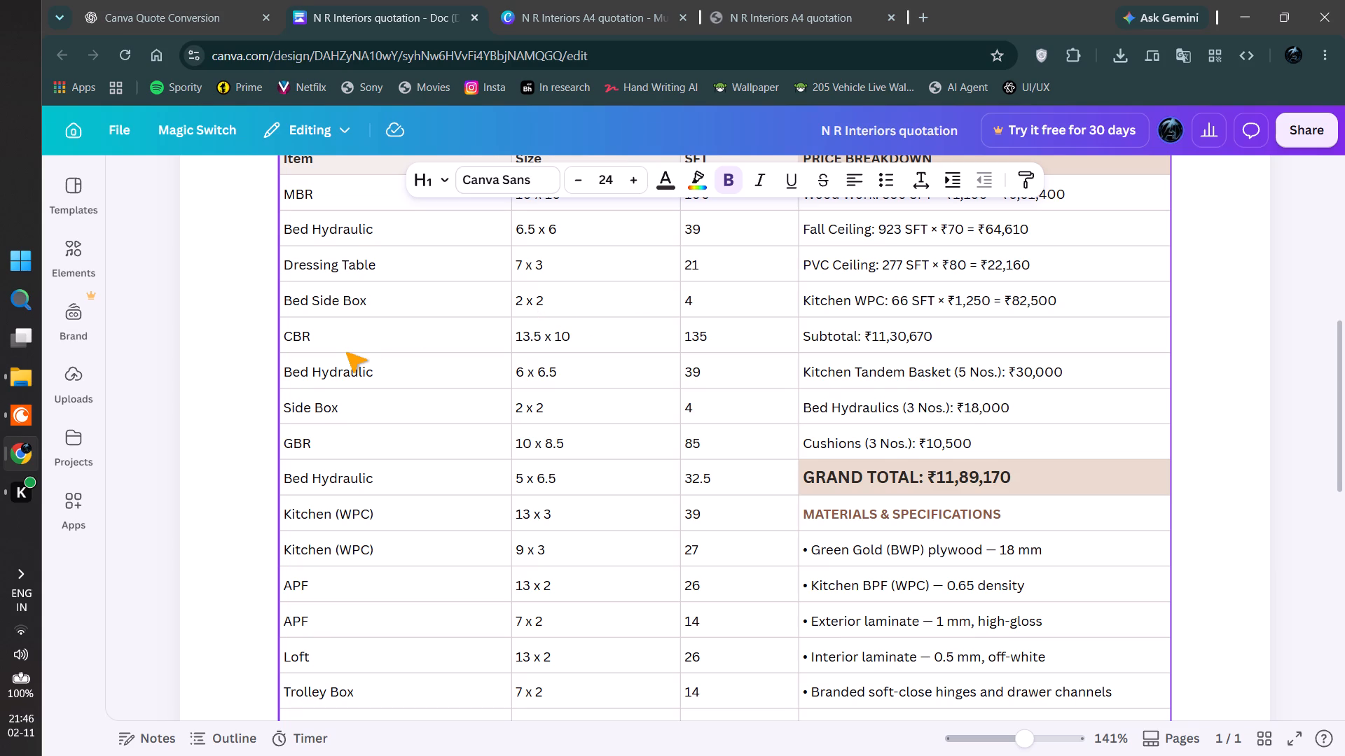
pyautogui.scroll(-1, 313, 344)
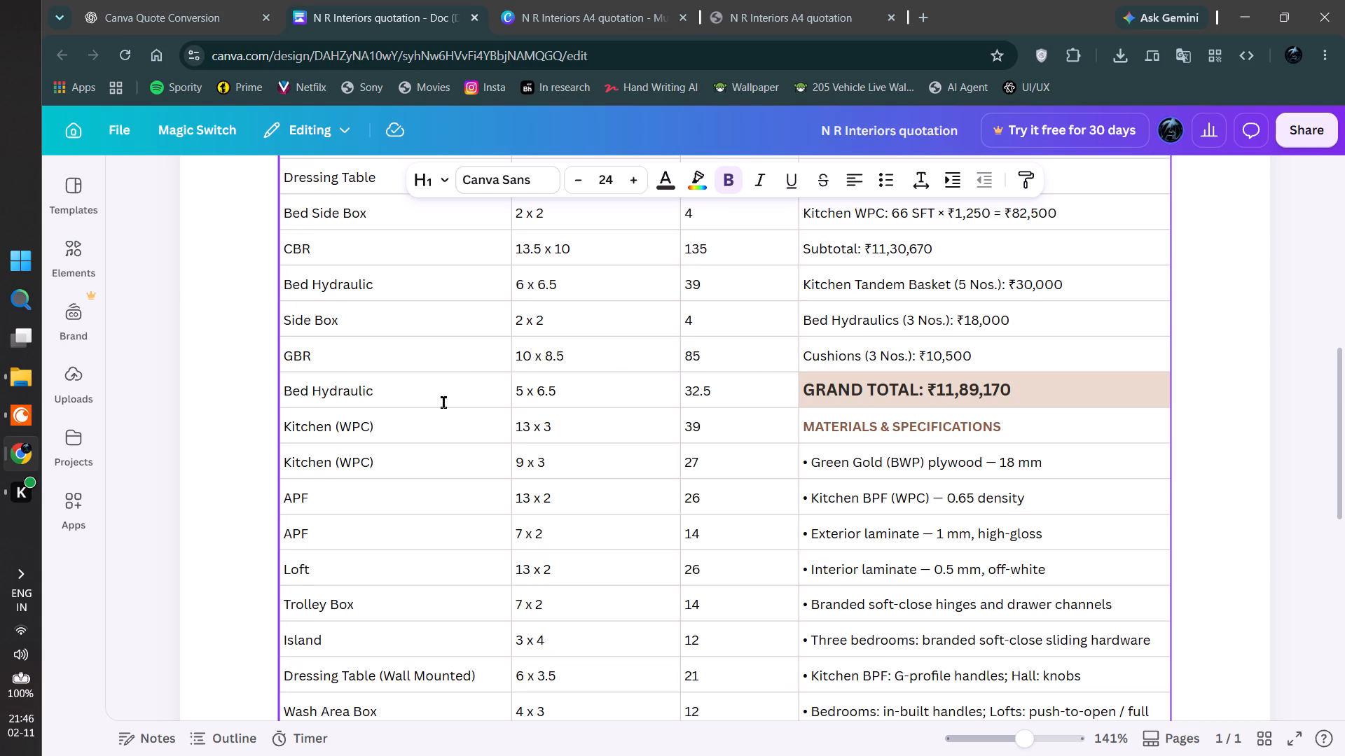
pyautogui.scroll(-1, 407, 416)
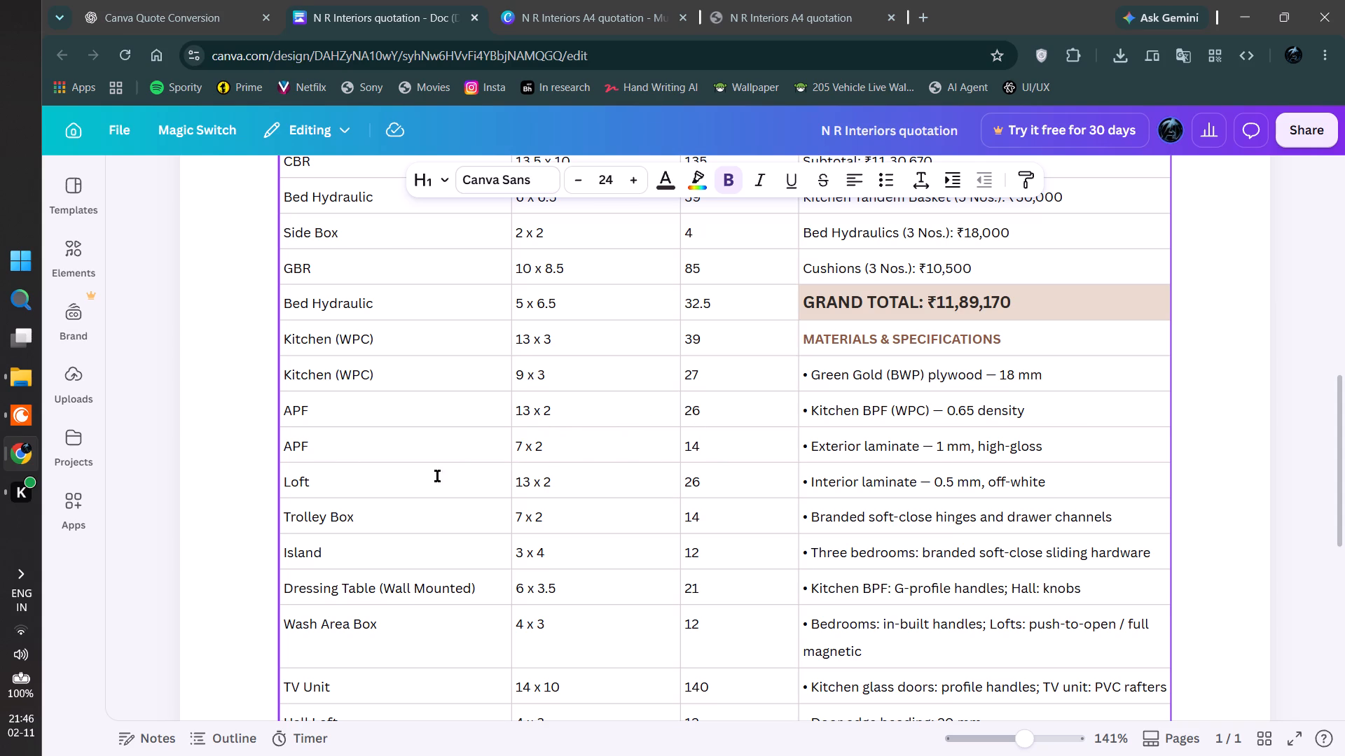
pyautogui.scroll(-2, 391, 424)
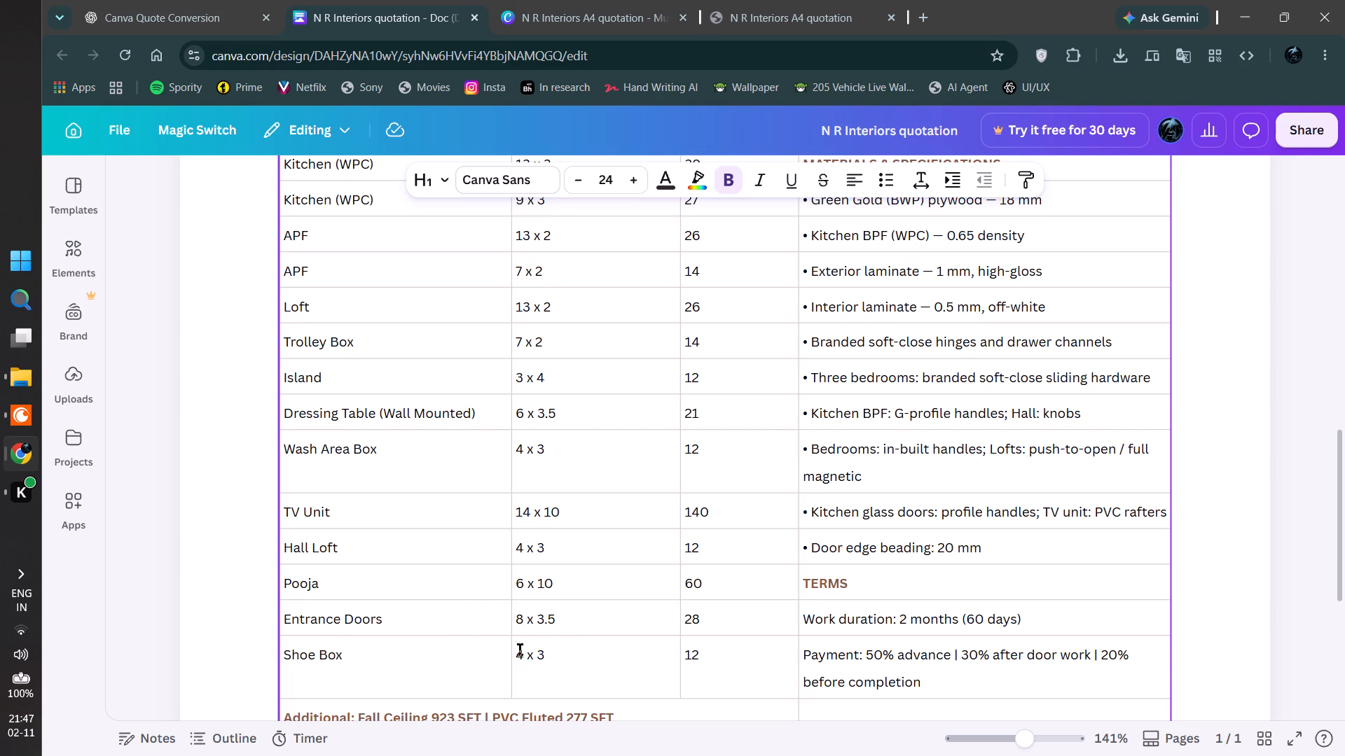
pyautogui.scroll(-2, 424, 639)
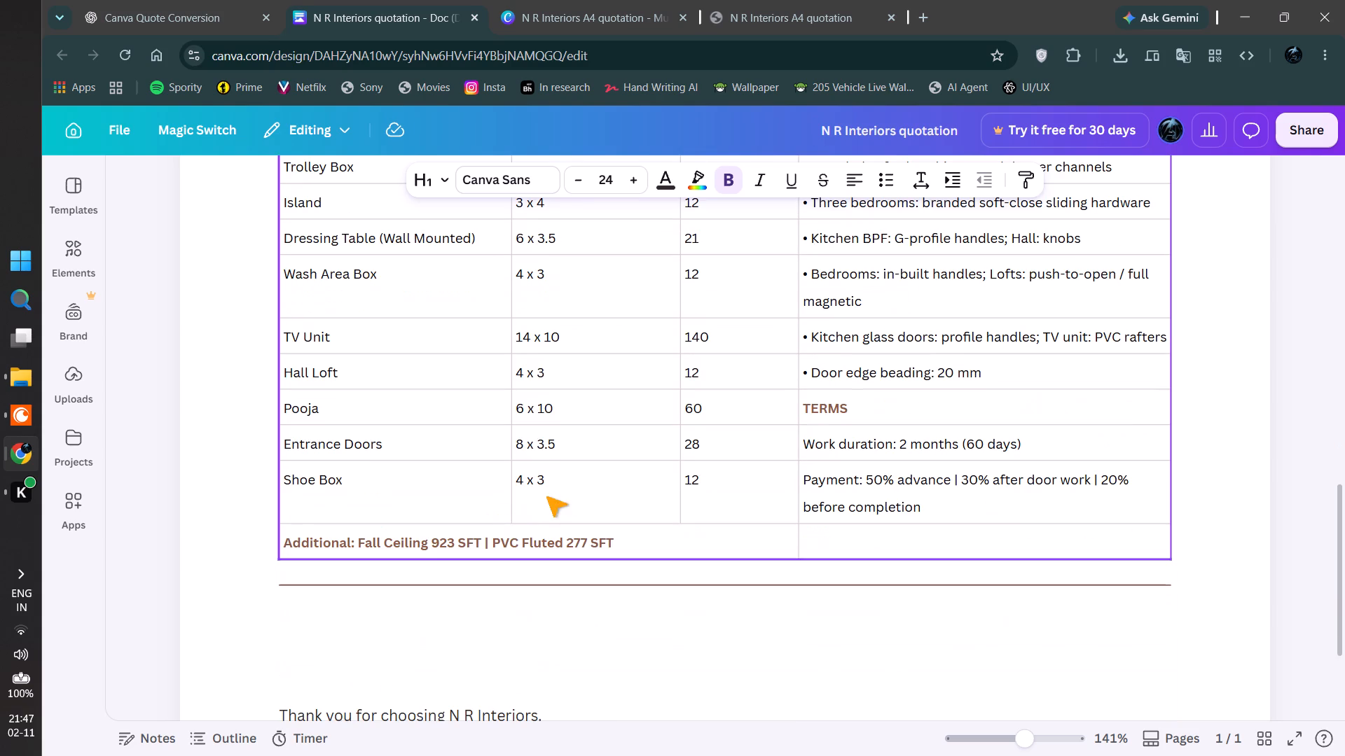
# Check the price breakdown amounts and the materials and specifications entries in the quotation table.
pyautogui.scroll(6, 707, 504)
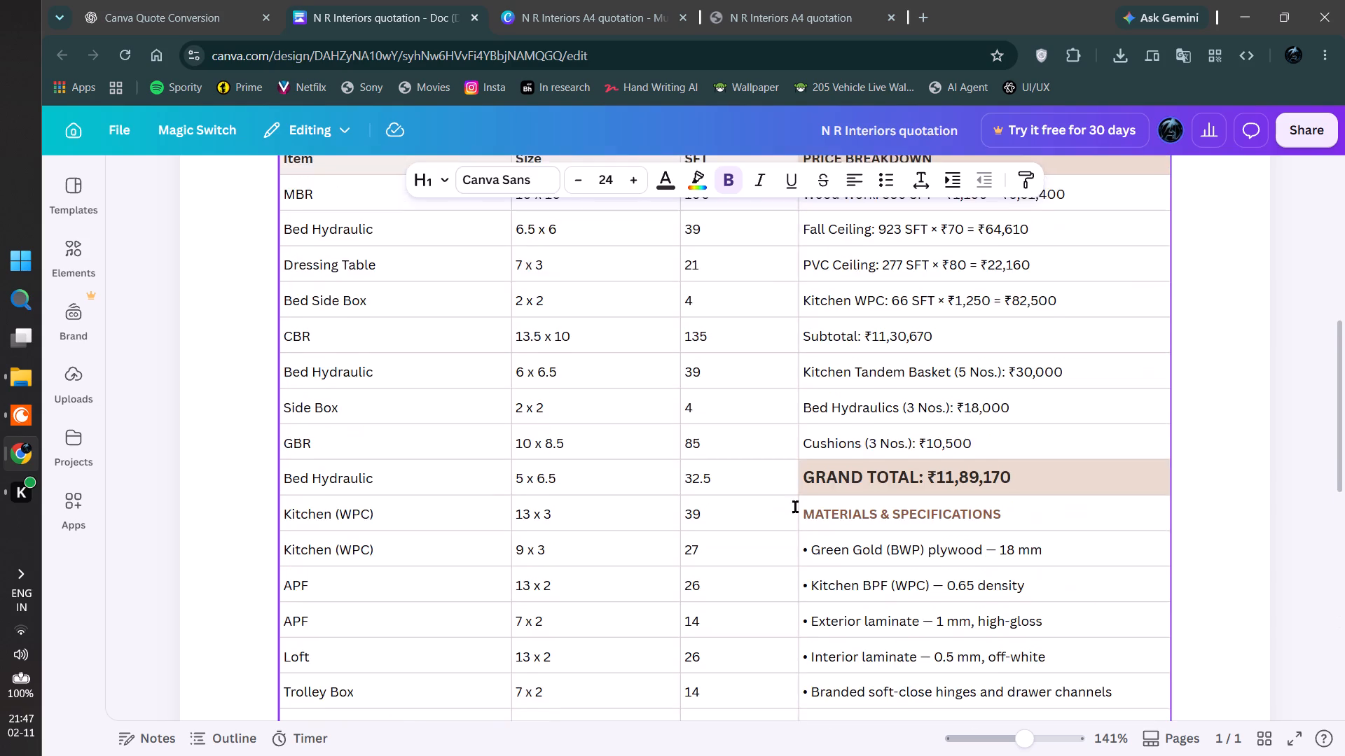
pyautogui.scroll(3, 817, 507)
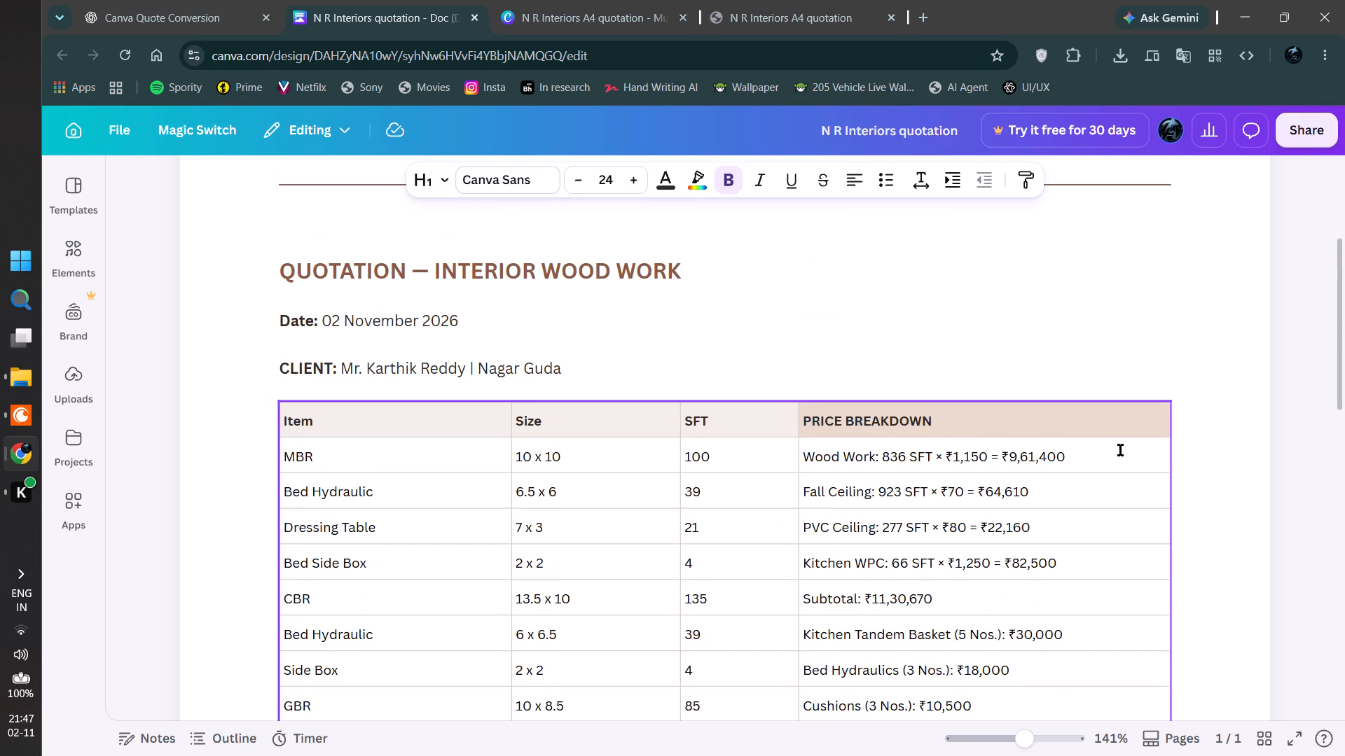
pyautogui.scroll(-1, 1098, 438)
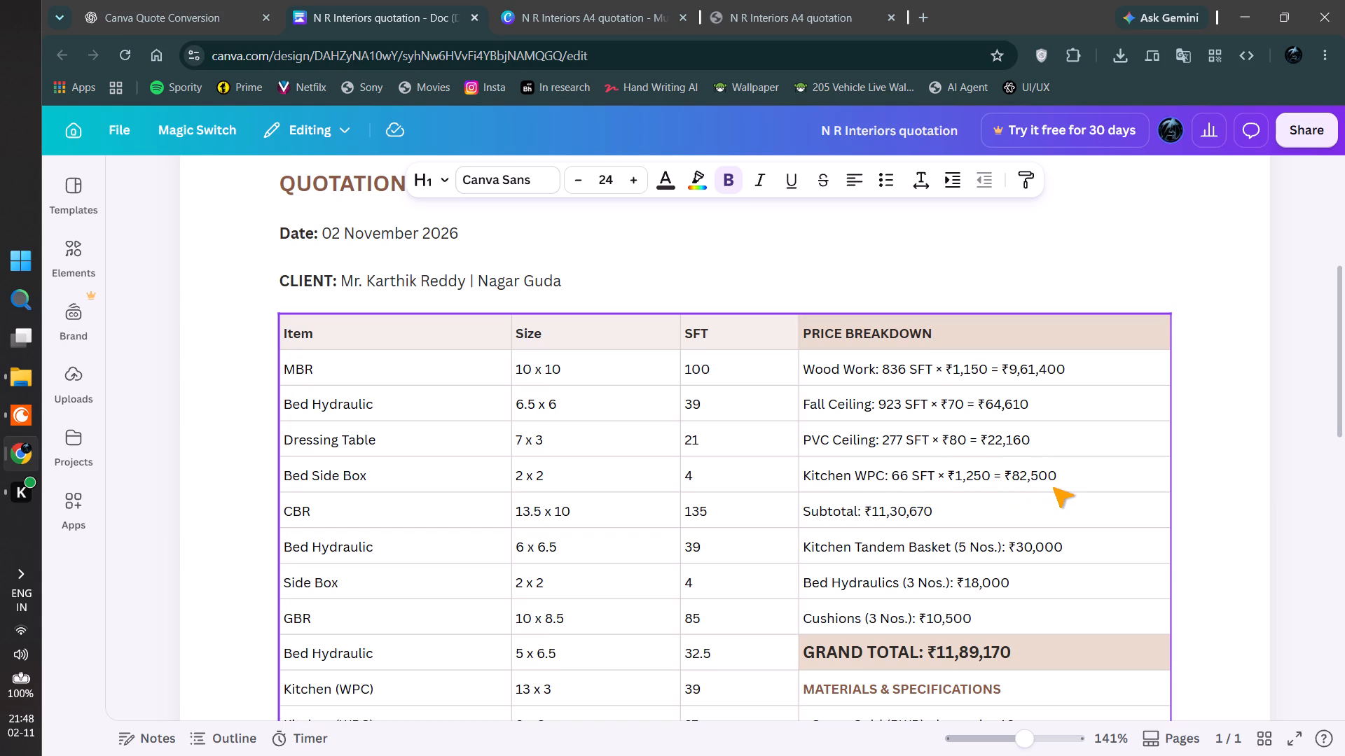
pyautogui.scroll(-1, 869, 521)
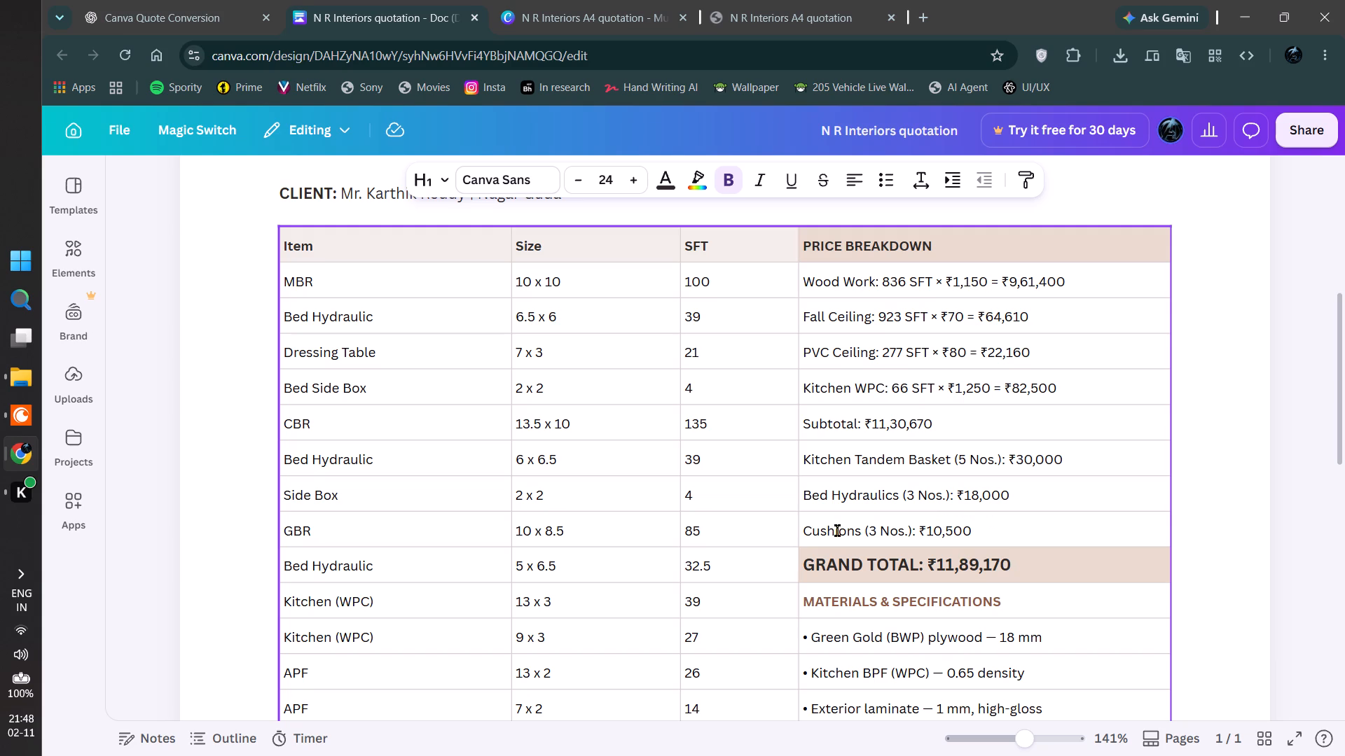
pyautogui.scroll(-3, 873, 528)
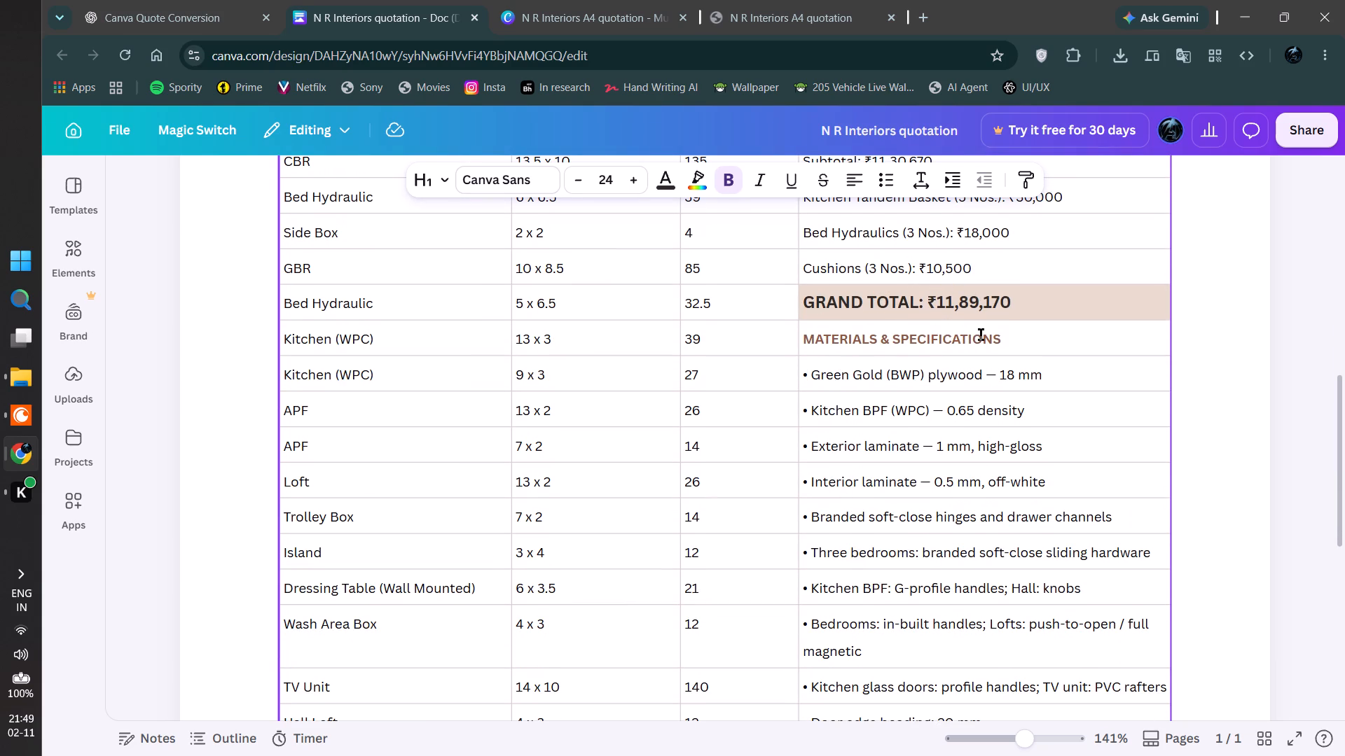
pyautogui.scroll(-2, 866, 383)
pyautogui.scroll(1, 855, 317)
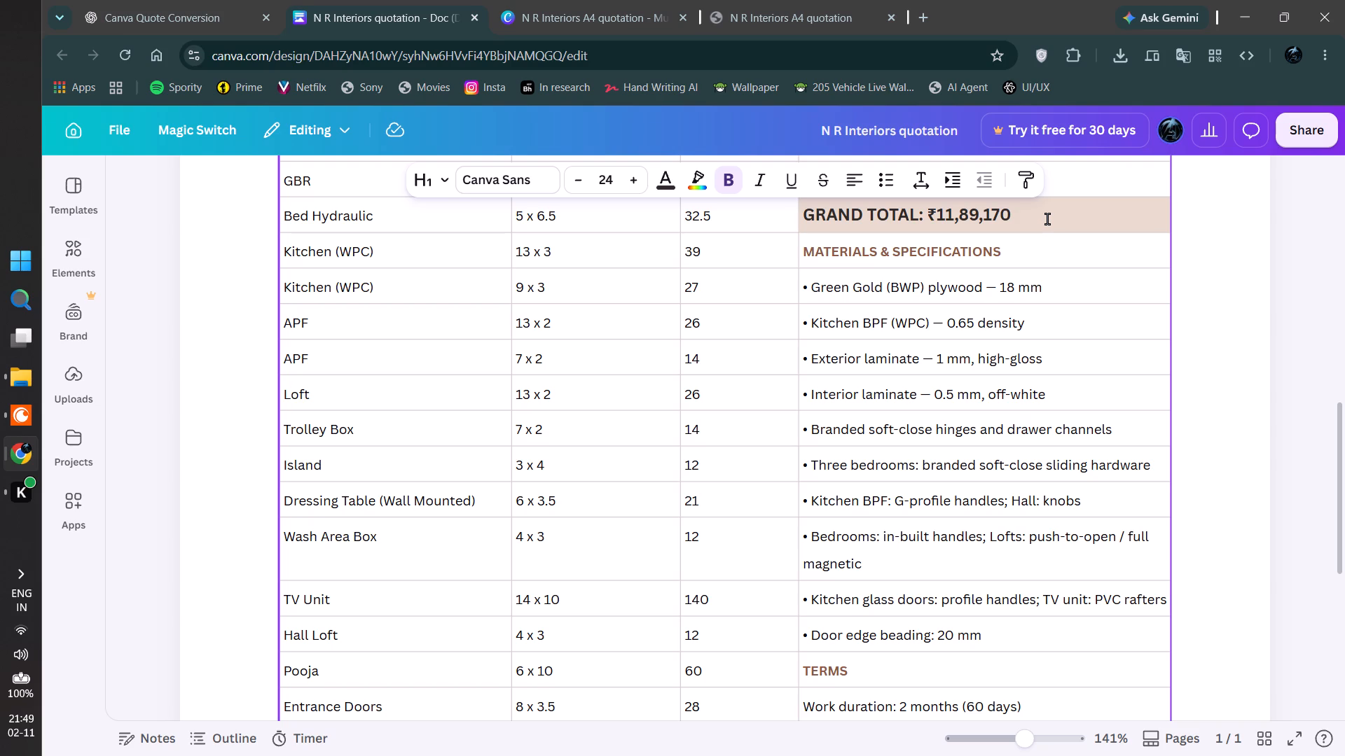
pyautogui.click(847, 292)
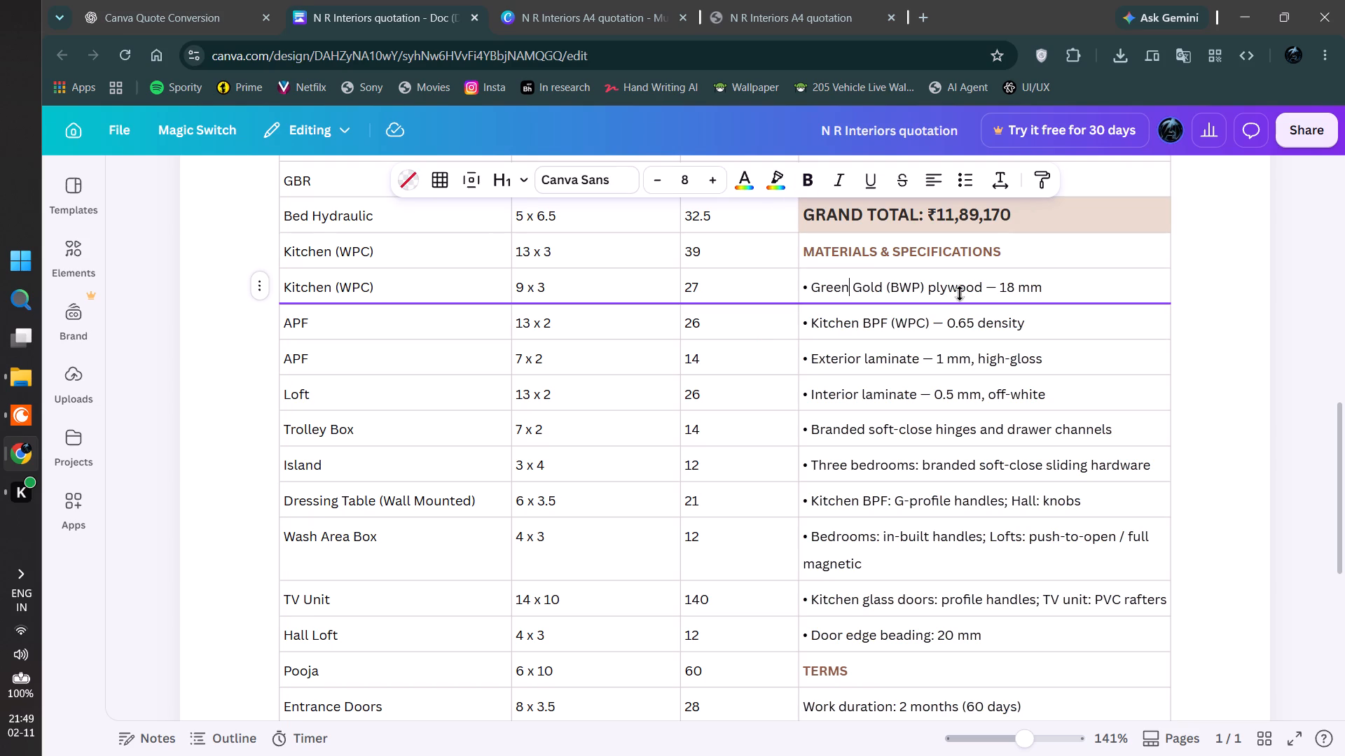
pyautogui.press('Delete')
pyautogui.press('Delete')
pyautogui.press('Delete')
pyautogui.press('Delete')
pyautogui.press('Delete')
pyautogui.press('BackSpace')
pyautogui.press('BackSpace')
pyautogui.press('BackSpace')
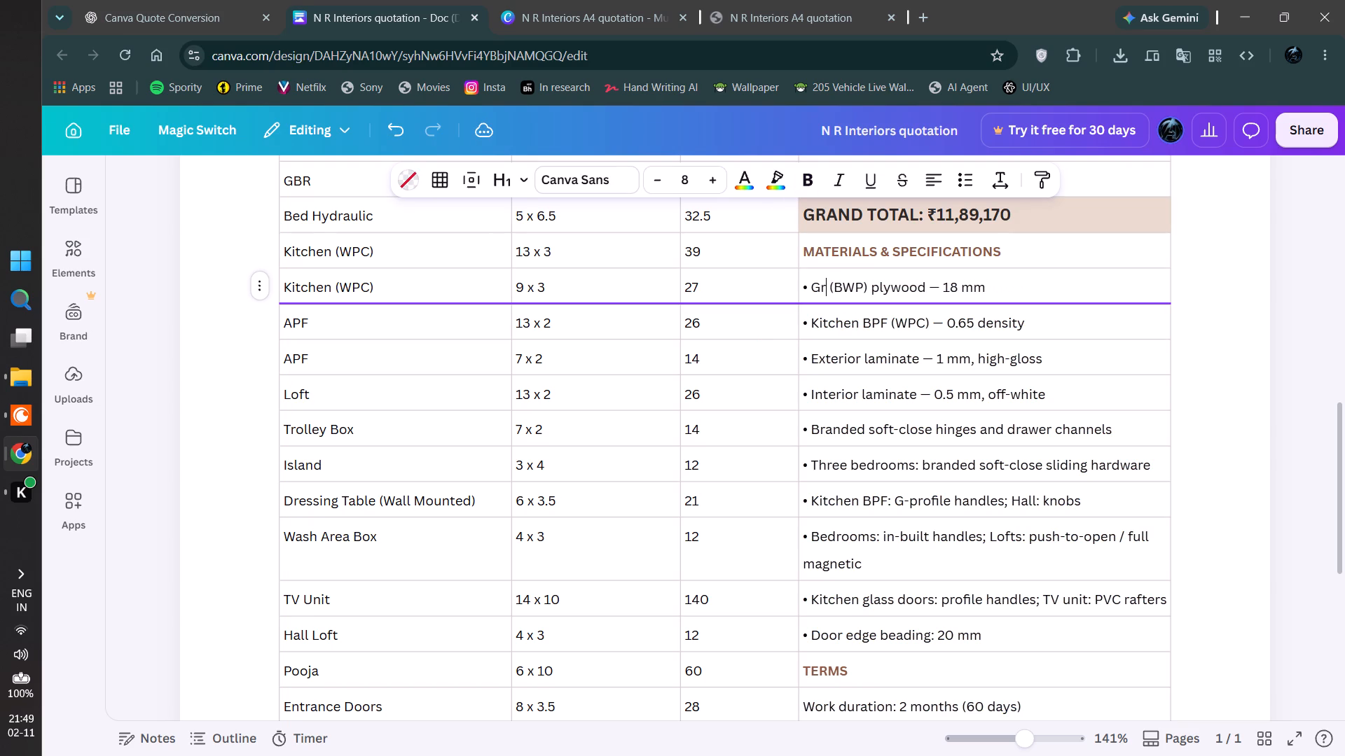
pyautogui.press('BackSpace')
pyautogui.press('BackSpace')
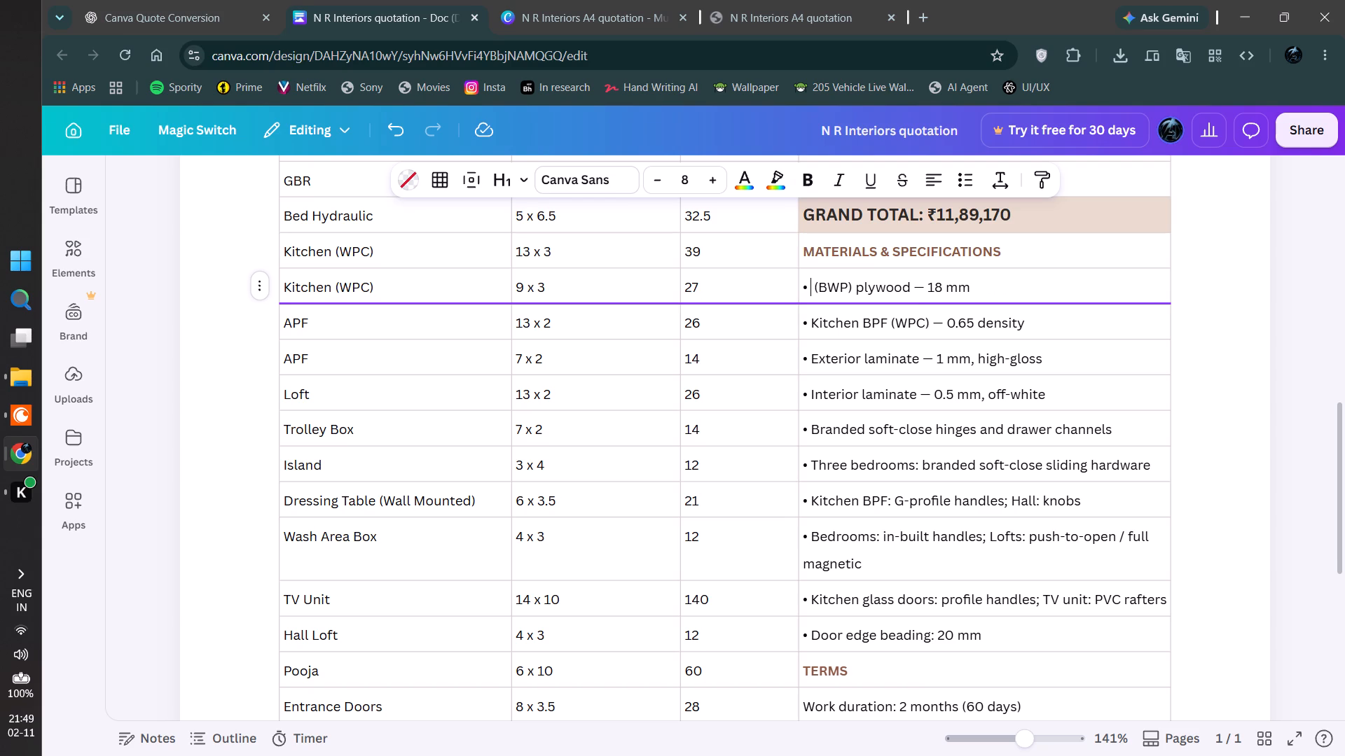
pyautogui.write('ga')
pyautogui.press('r')
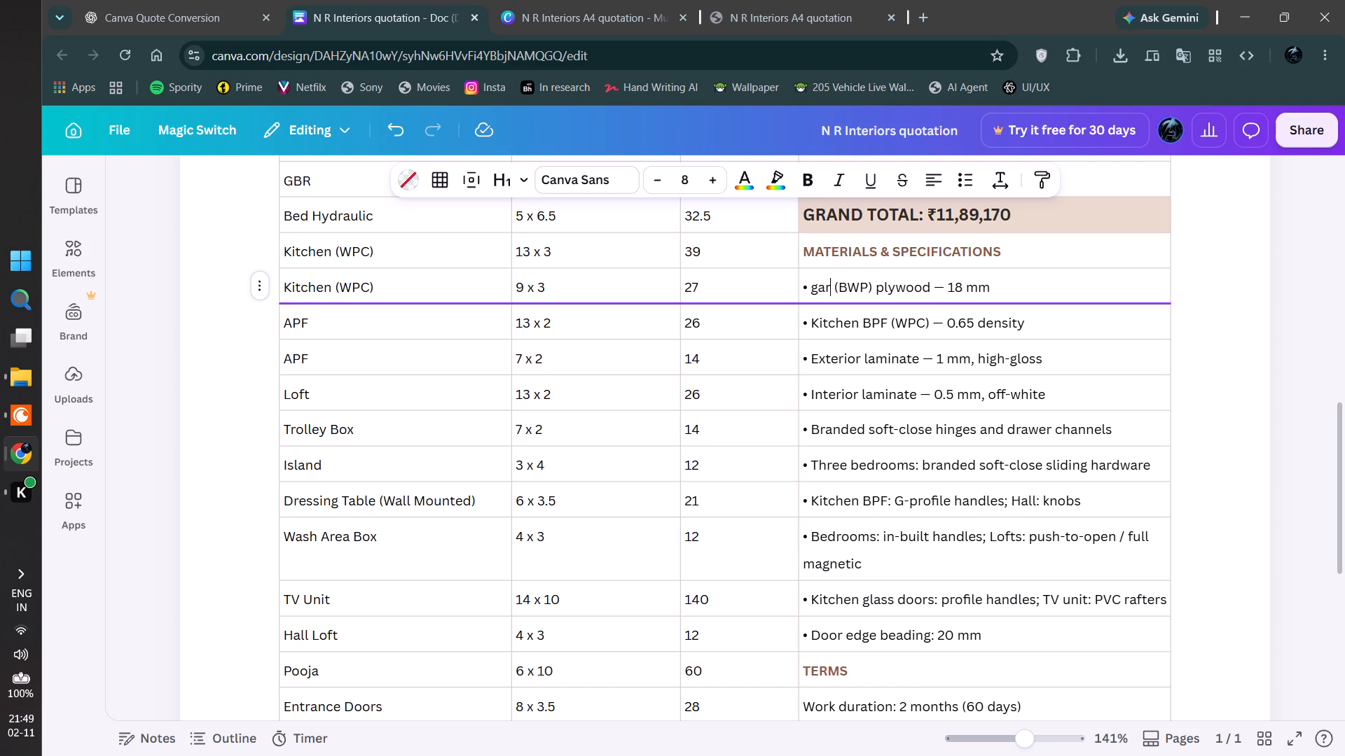
pyautogui.press('j')
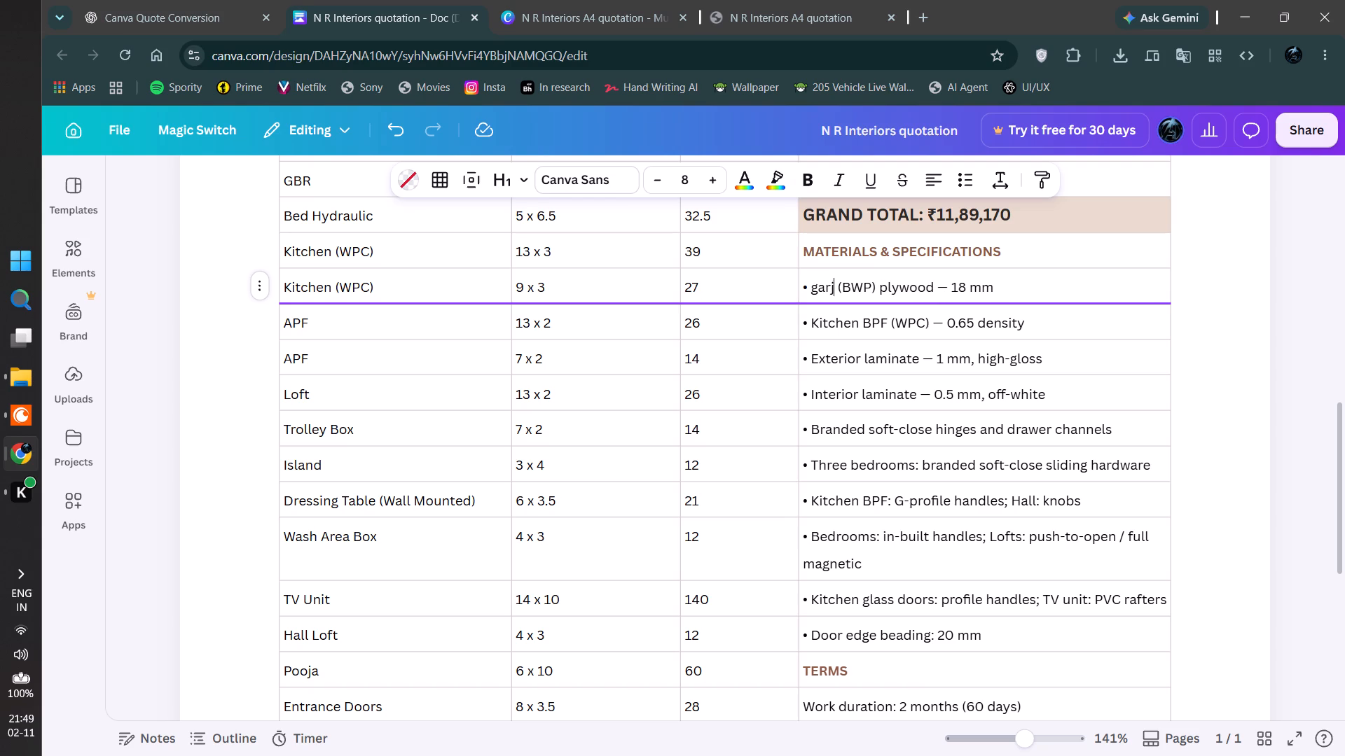
pyautogui.press('BackSpace')
pyautogui.write('ga')
pyautogui.press('n')
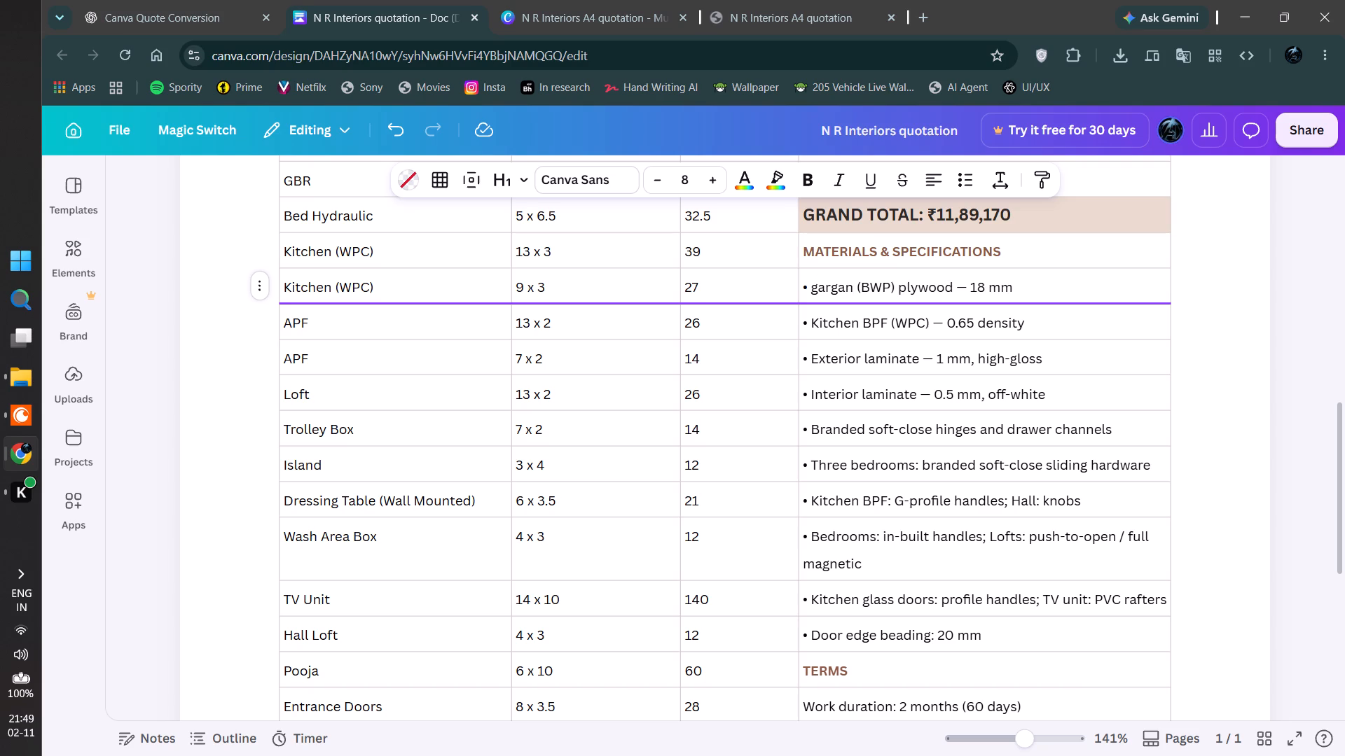
pyautogui.press('Left')
pyautogui.press('Left')
pyautogui.press('Left')
pyautogui.press('Left')
pyautogui.press('Left')
pyautogui.press('BackSpace')
pyautogui.hotkey('shift', 'g')
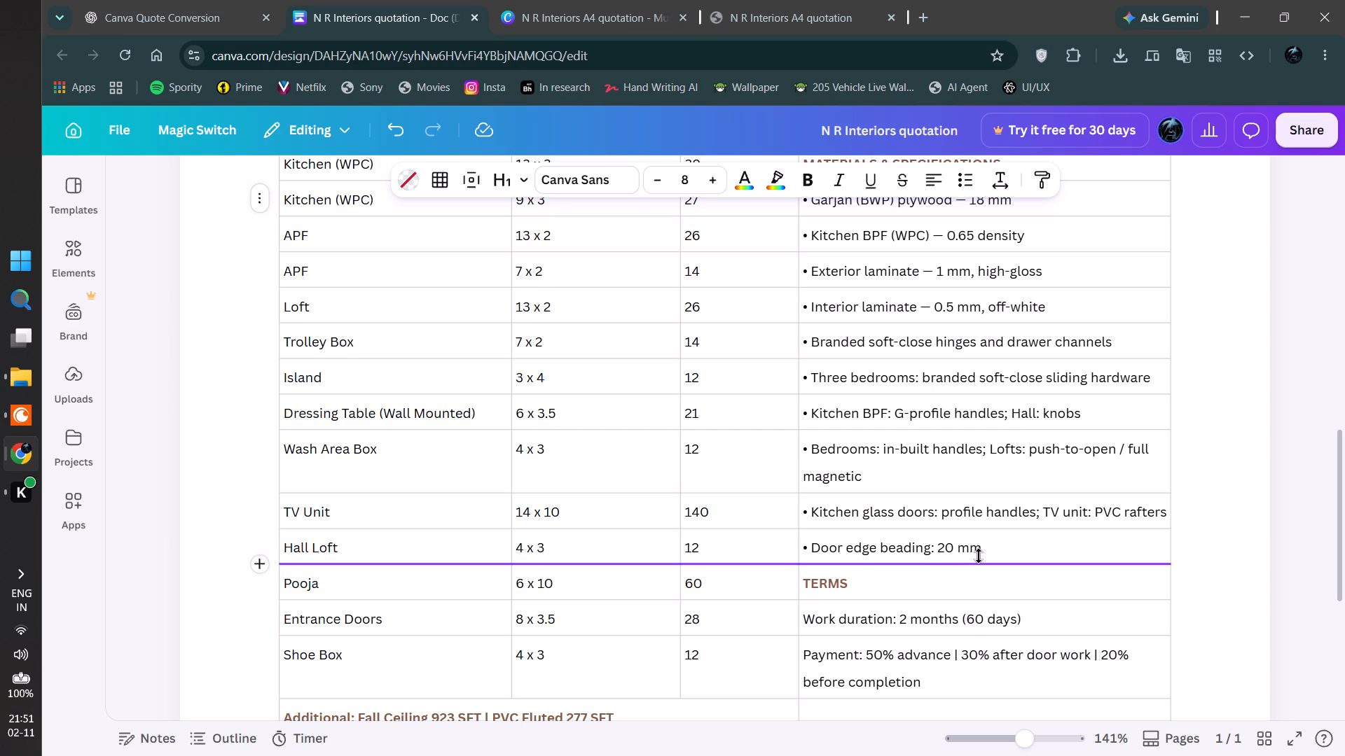
pyautogui.click(957, 546)
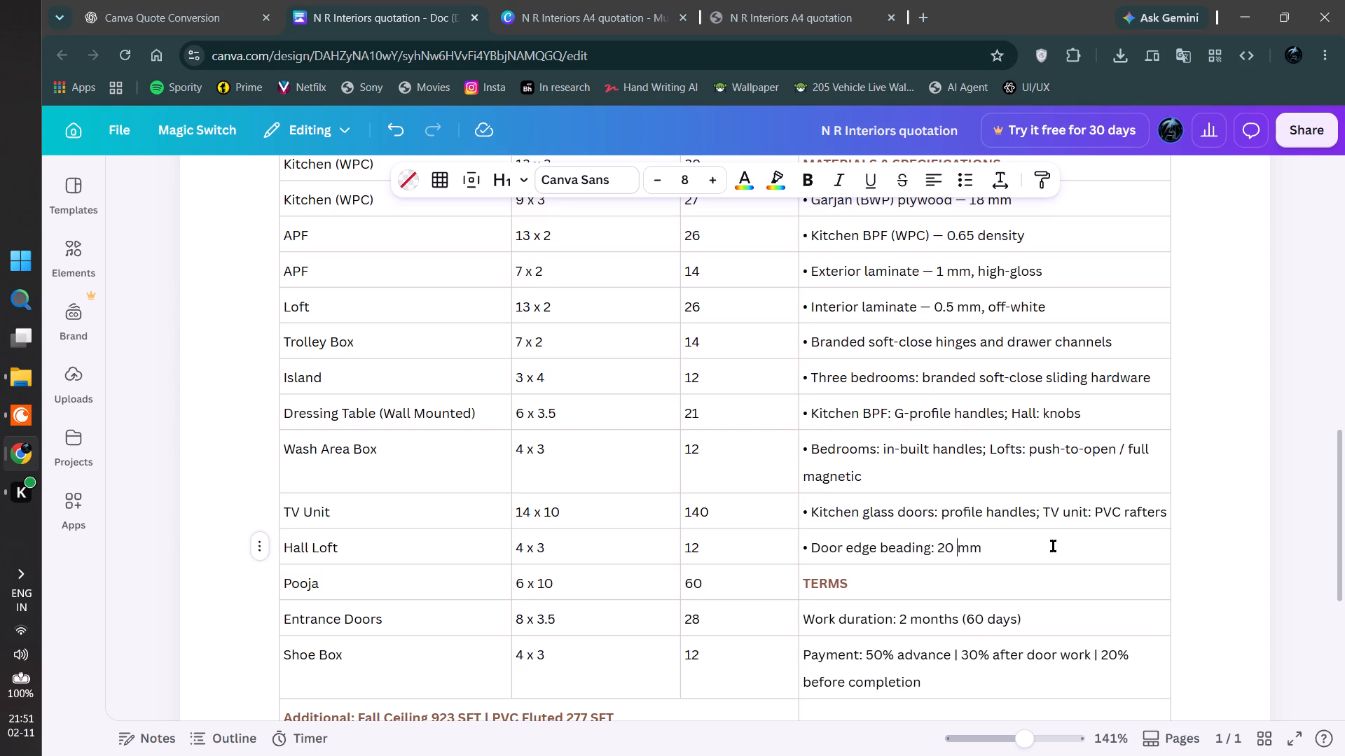
pyautogui.press('Left')
pyautogui.press('BackSpace')
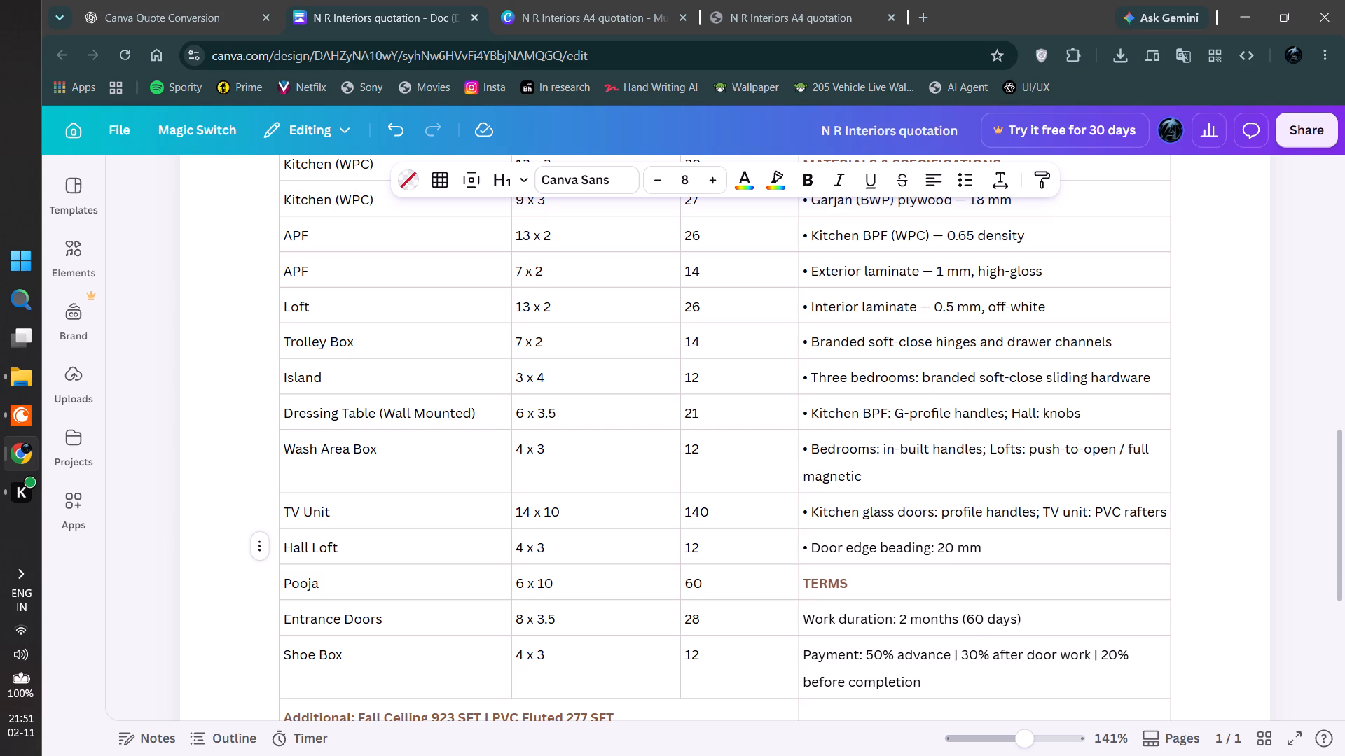
pyautogui.click(1028, 549)
# Review the quotation table from the price breakdown through the terms, along with the closing lines beneath it.
pyautogui.scroll(-2, 934, 578)
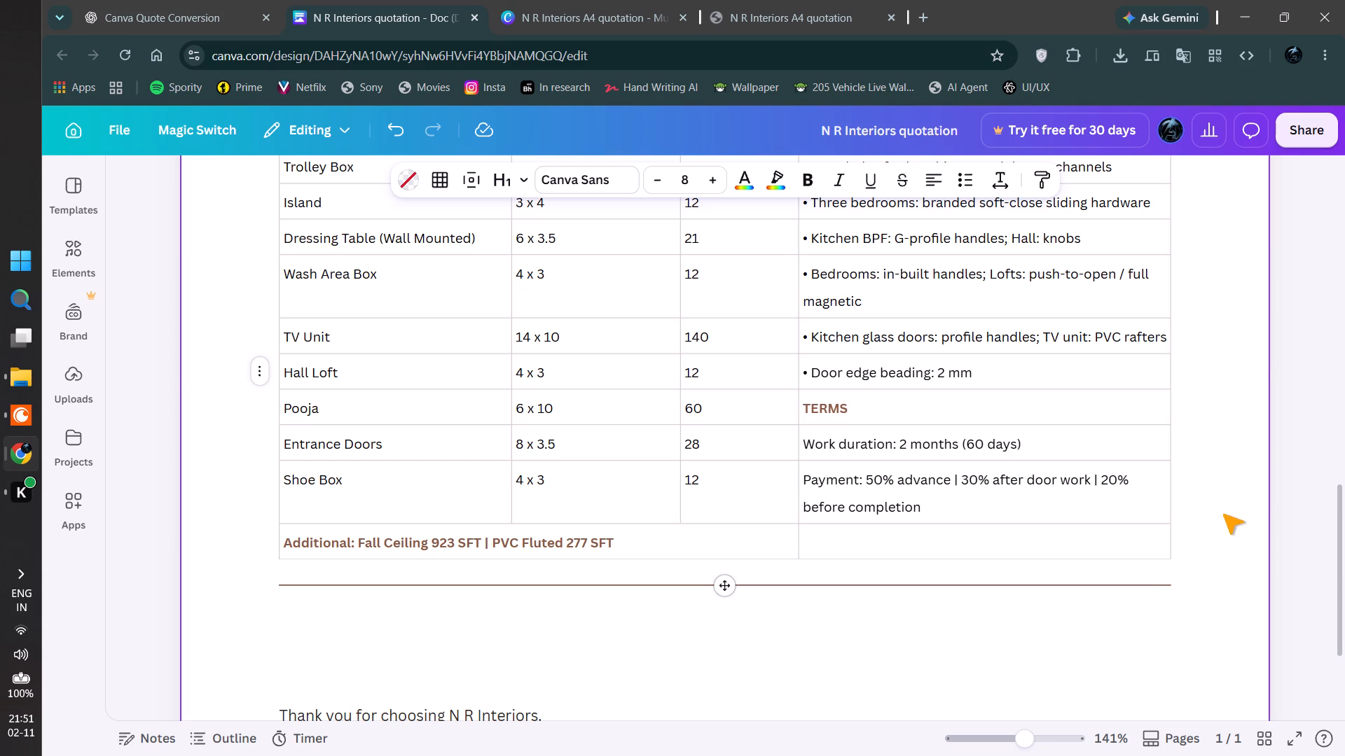
pyautogui.scroll(13, 1222, 532)
pyautogui.scroll(-6, 1222, 532)
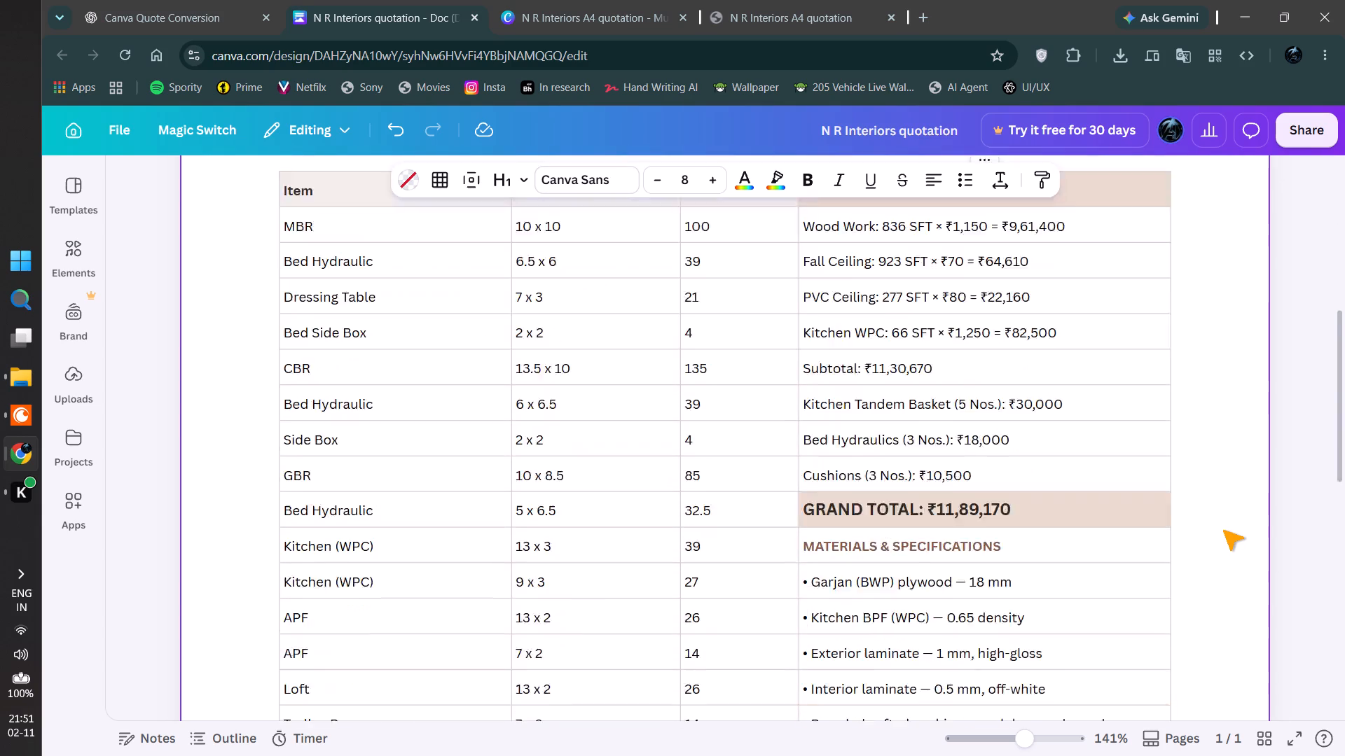
pyautogui.scroll(-13, 1222, 532)
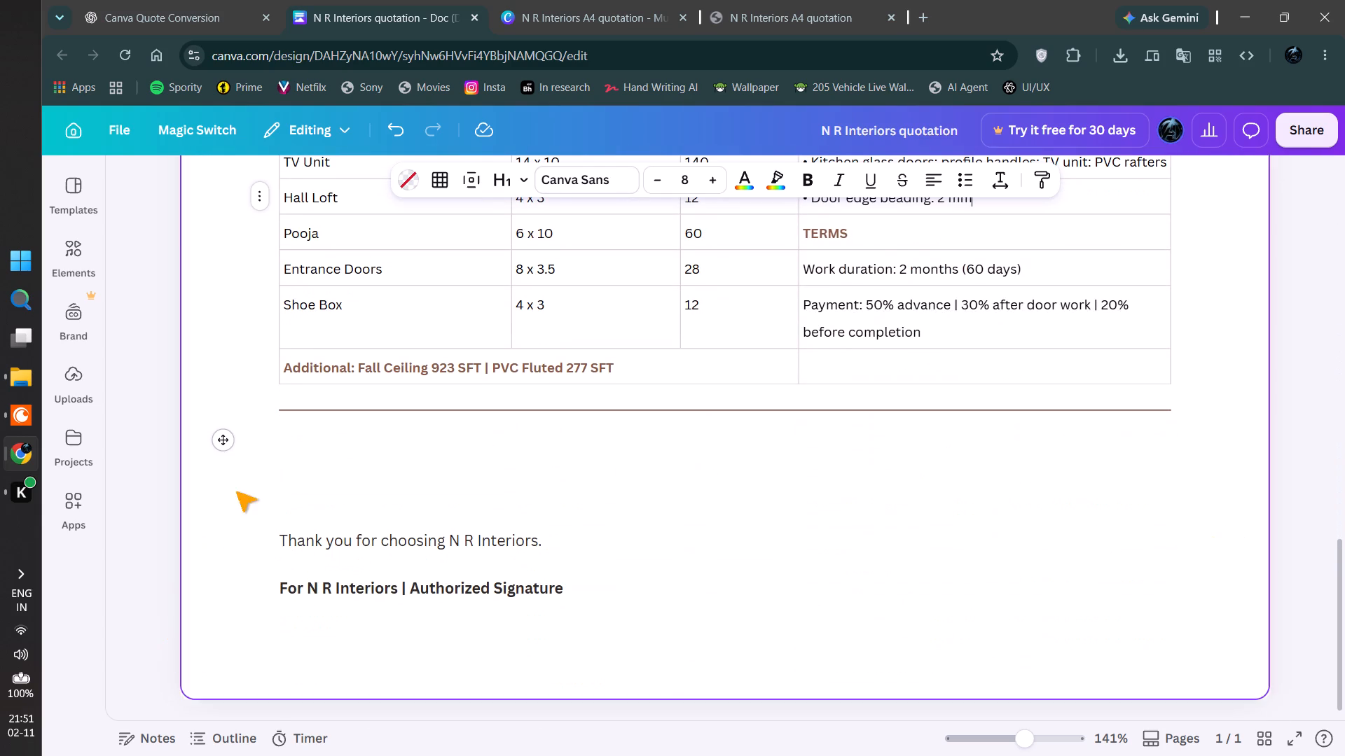
pyautogui.click(289, 451)
pyautogui.click(289, 456)
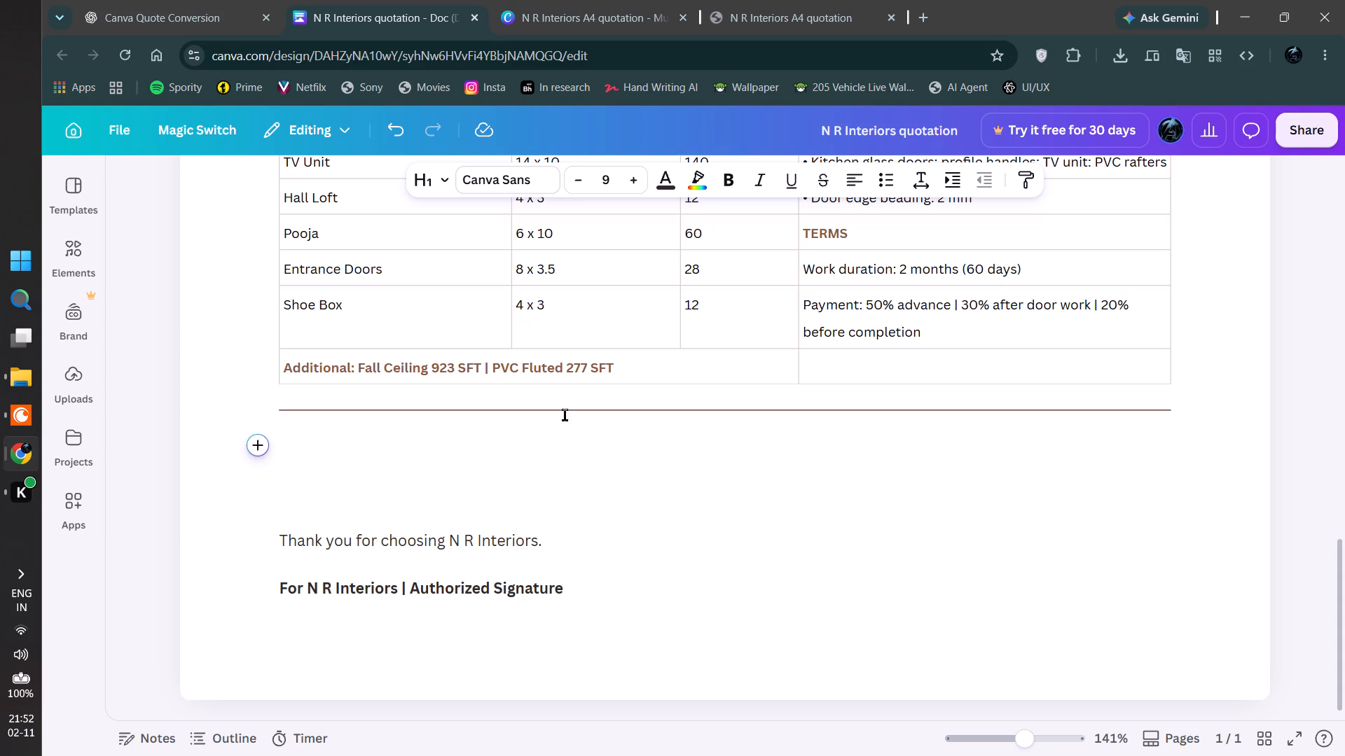
pyautogui.scroll(2, 805, 411)
pyautogui.scroll(5, 872, 416)
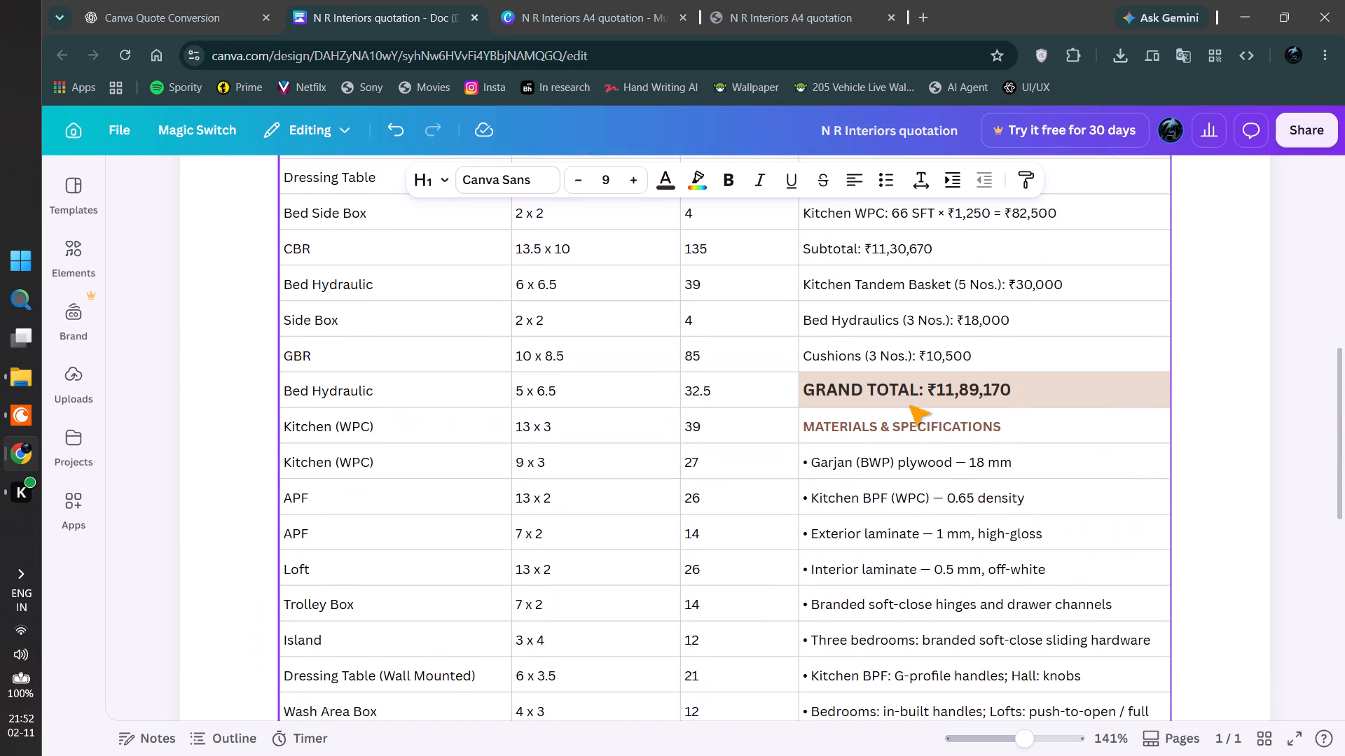
pyautogui.click(1022, 390)
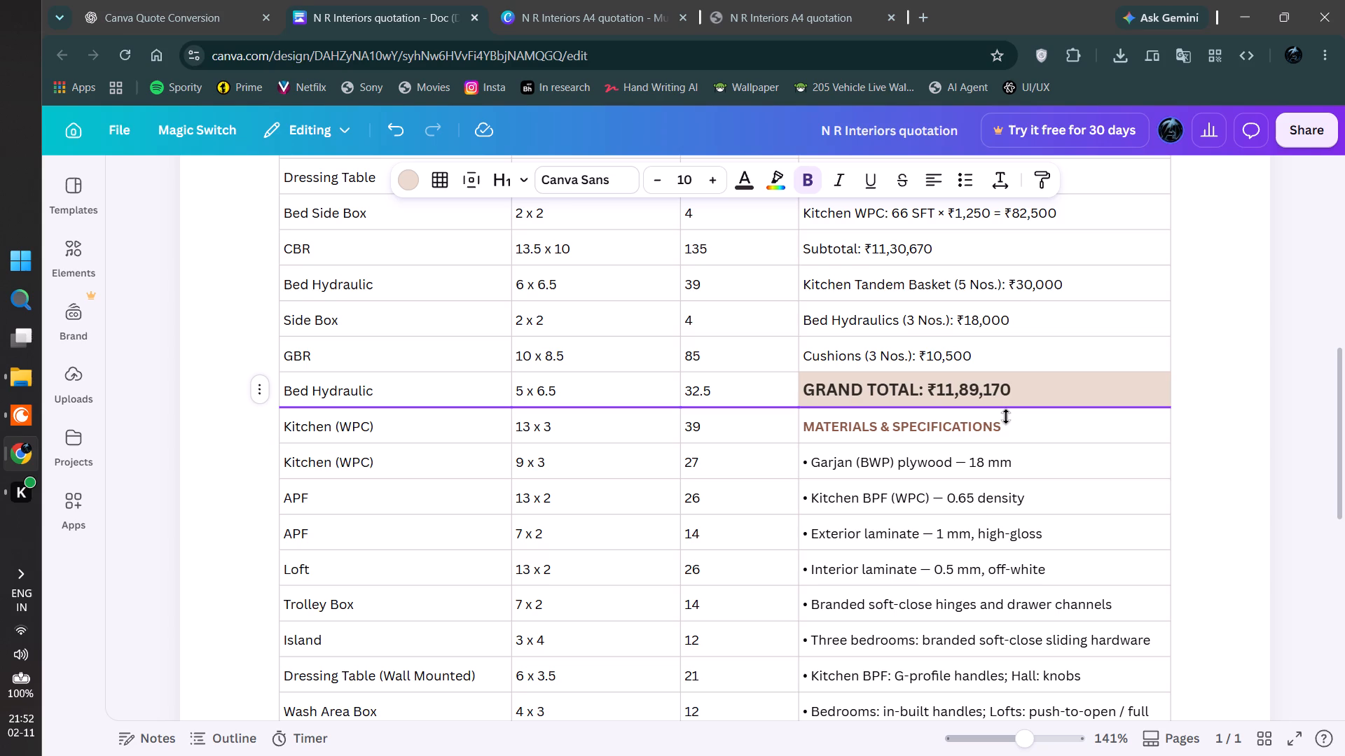
pyautogui.scroll(-3, 1006, 416)
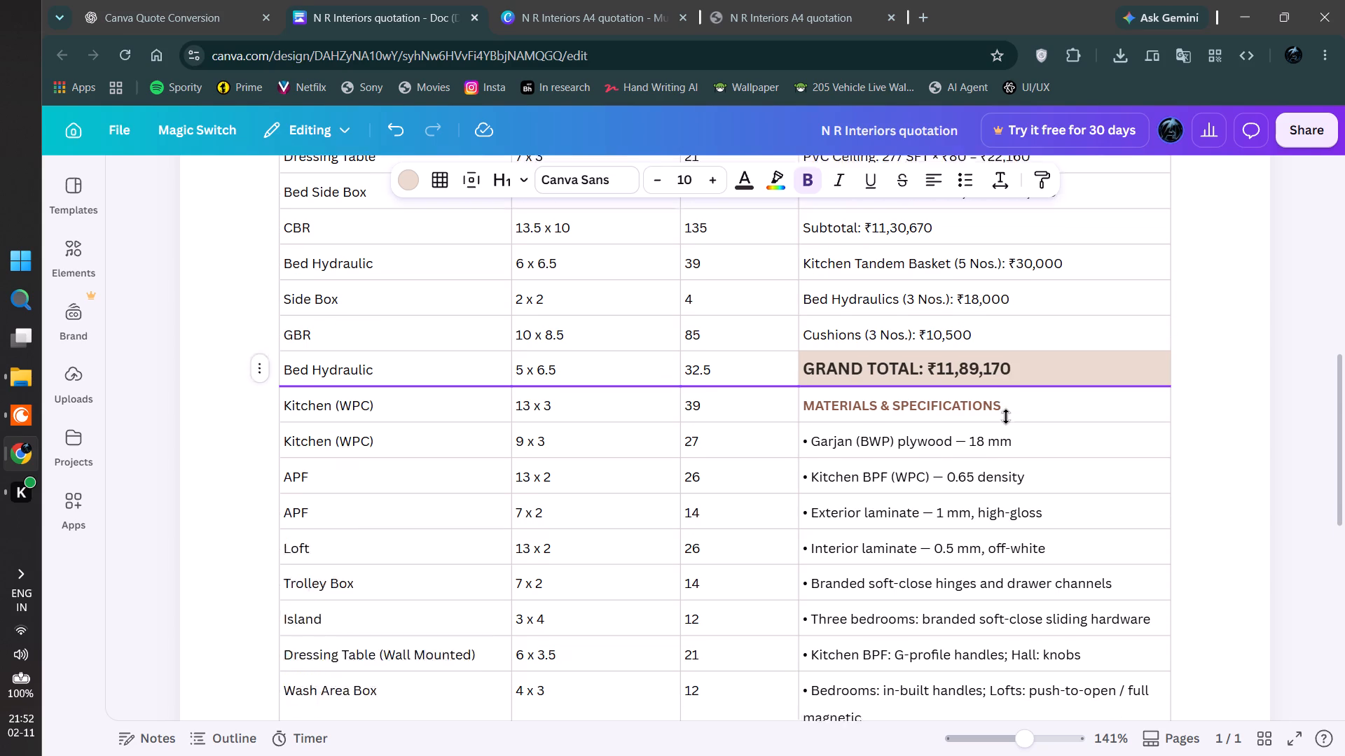
pyautogui.scroll(-3, 1006, 416)
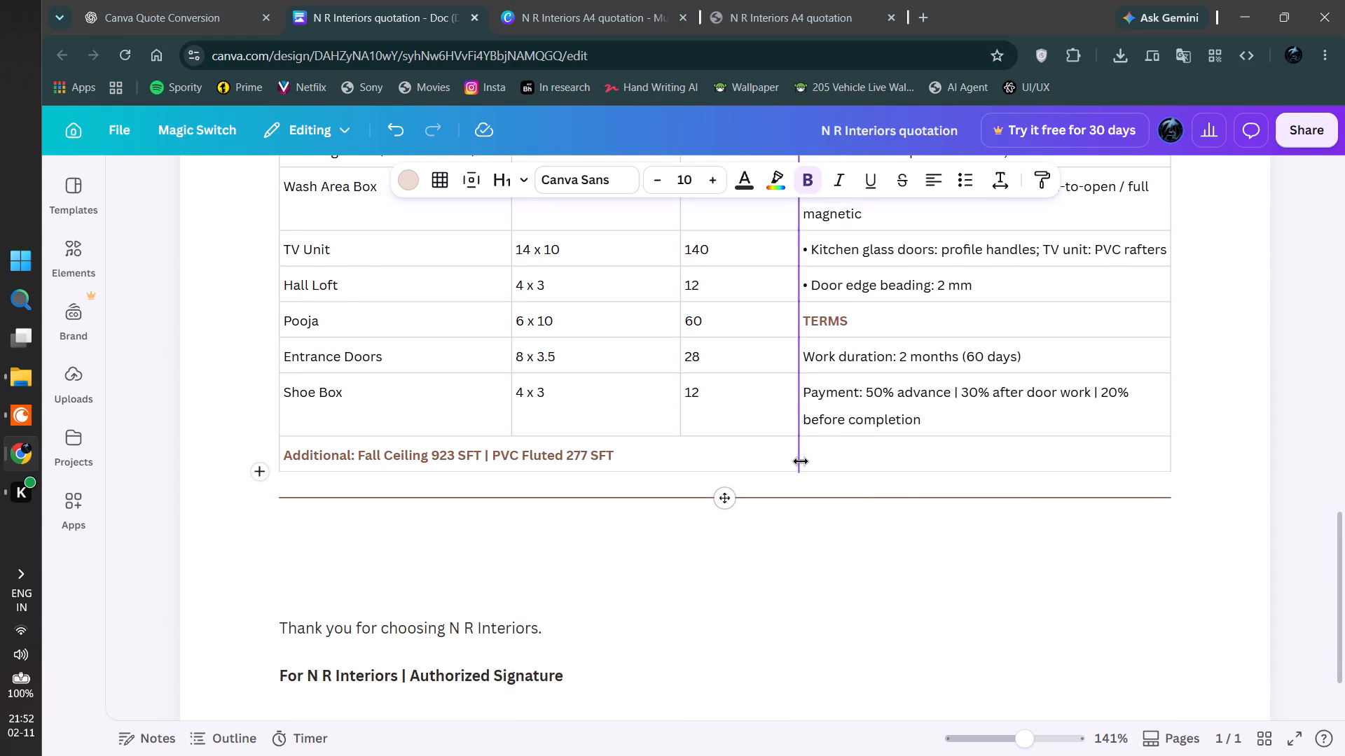
pyautogui.click(820, 455)
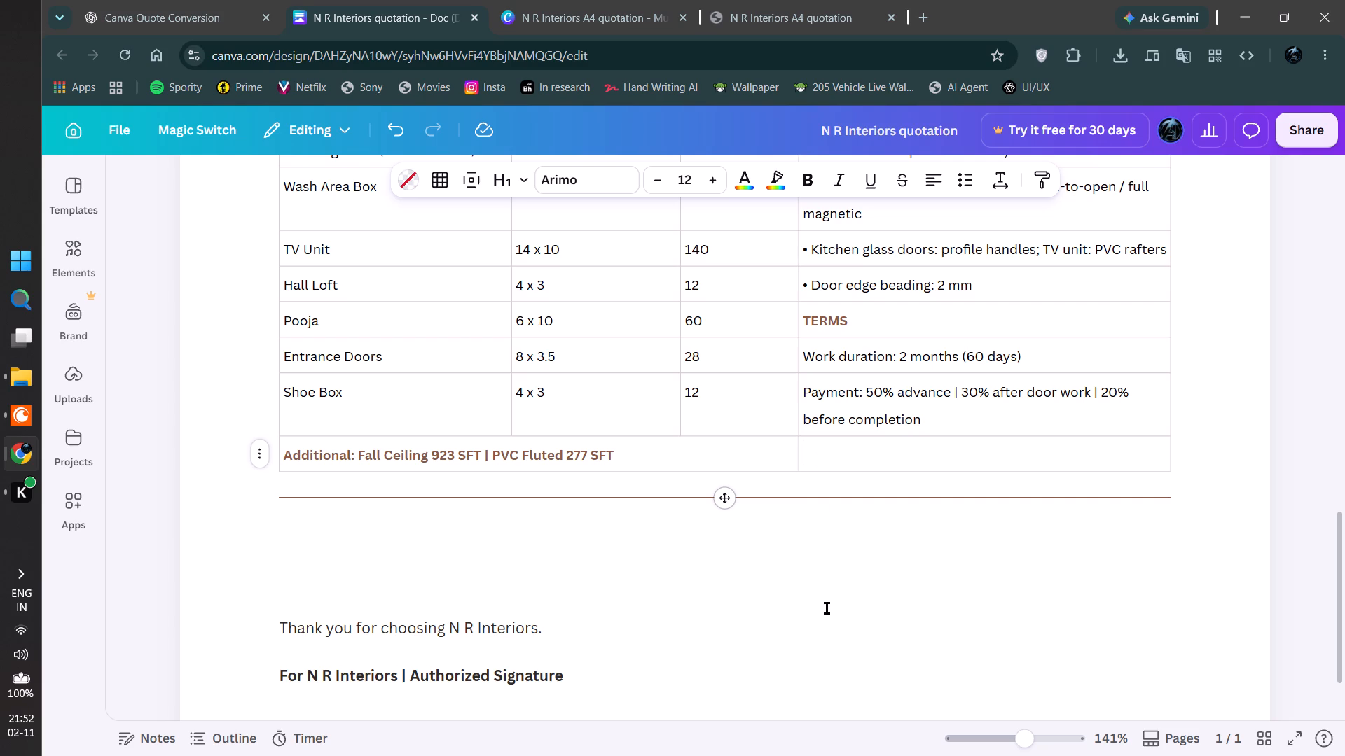
# Copy the "At N R INTERIORS, we believe every space deserves…" statement from page 2 of the A4 quotation to below the one-sheet quotation's divider line.
pyautogui.click(612, 0)
pyautogui.scroll(-7, 1018, 460)
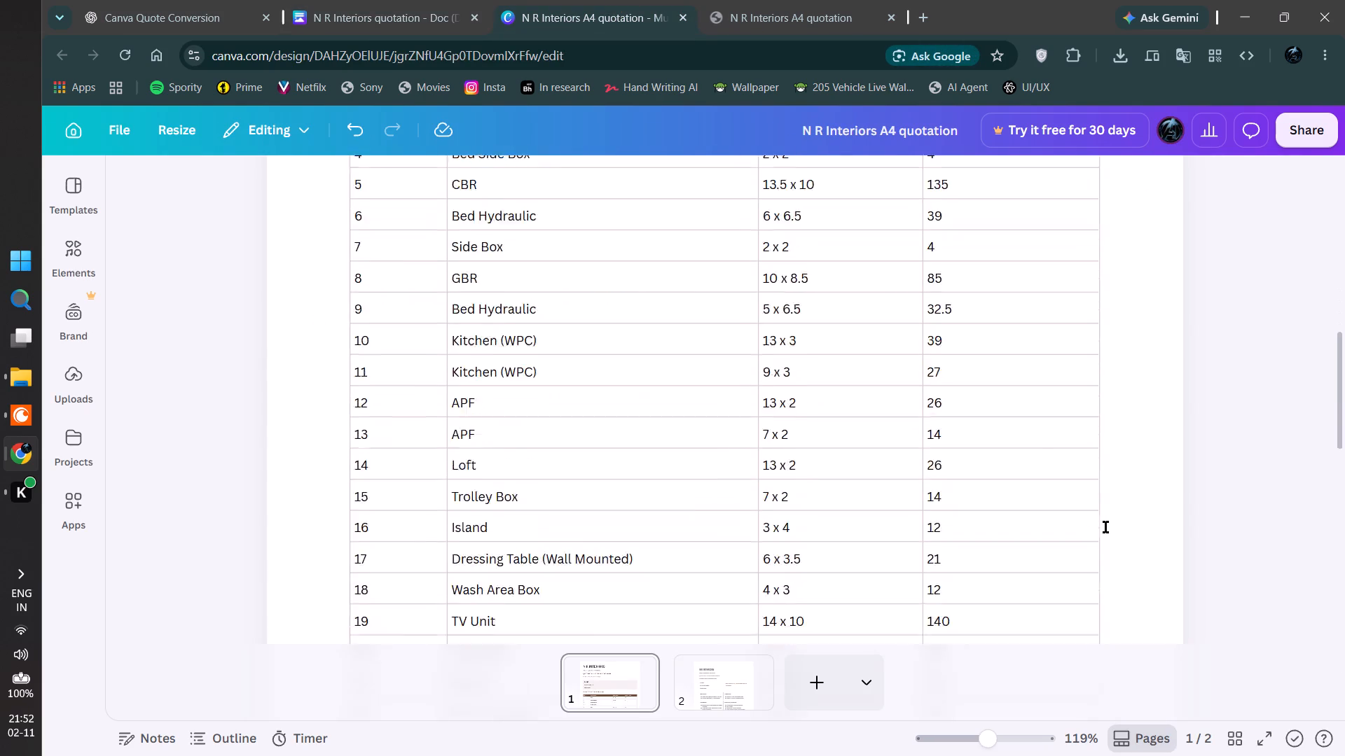
pyautogui.scroll(-5, 1108, 529)
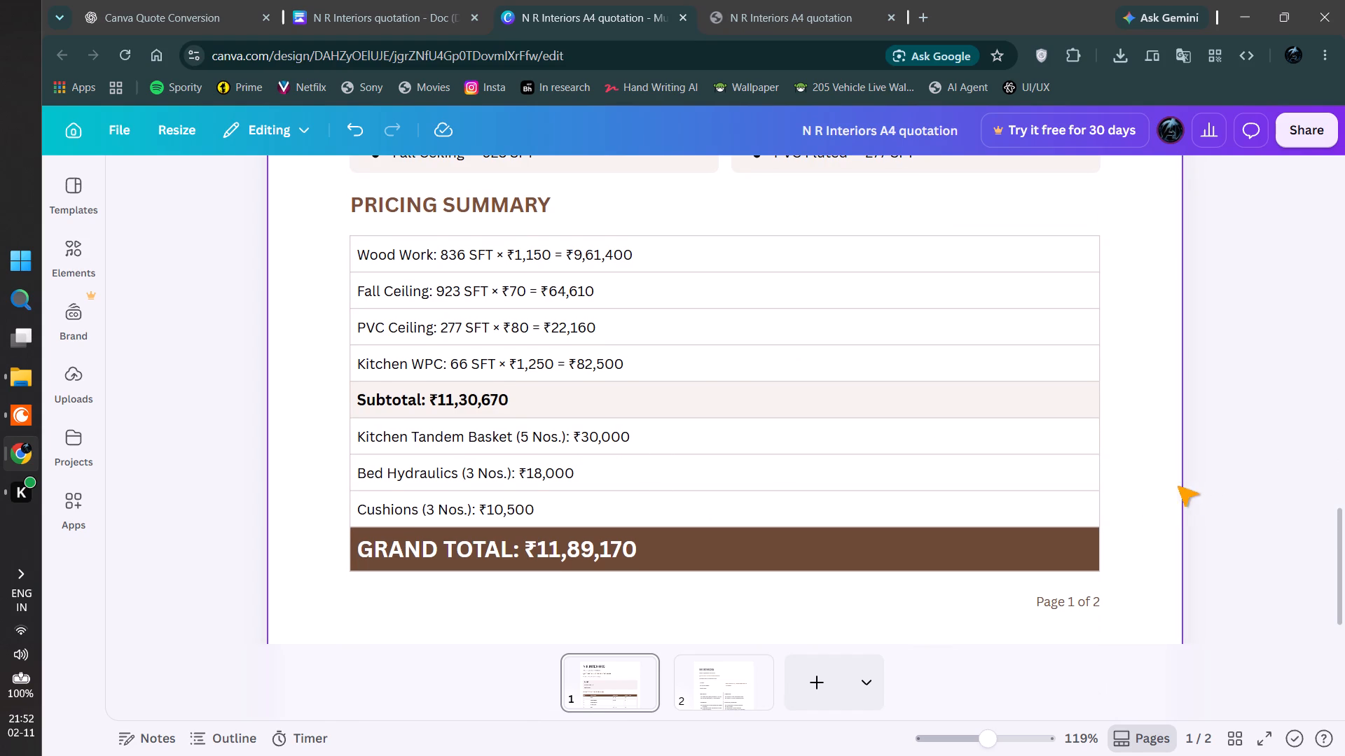
pyautogui.scroll(5, 1153, 490)
pyautogui.scroll(-13, 1153, 490)
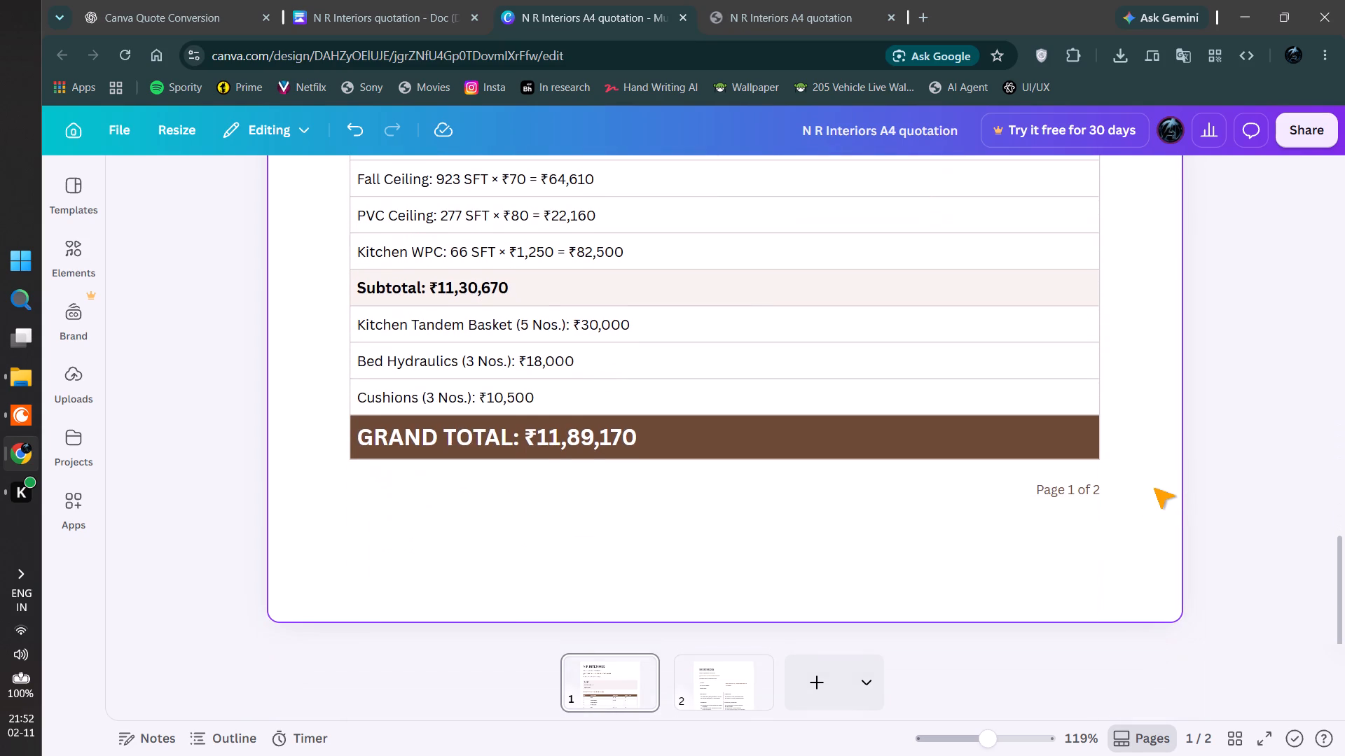
pyautogui.click(640, 697)
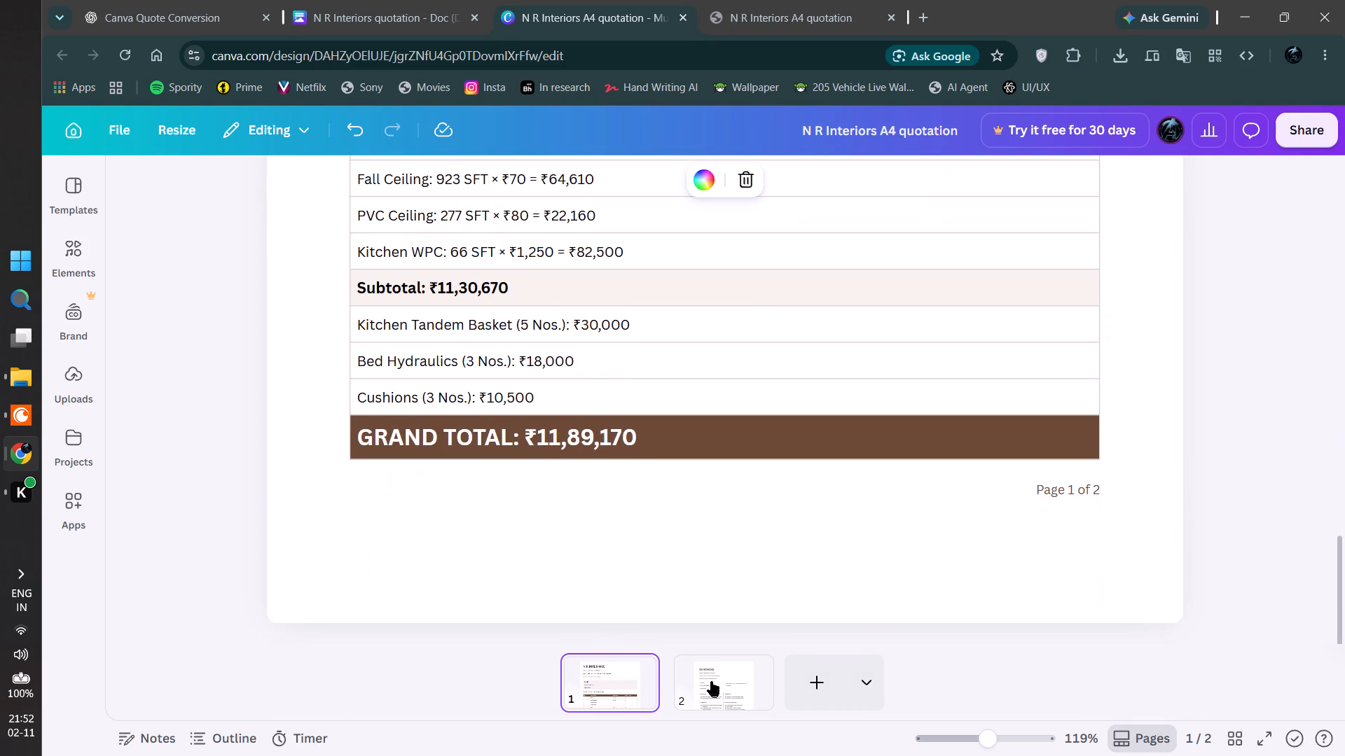
pyautogui.click(718, 678)
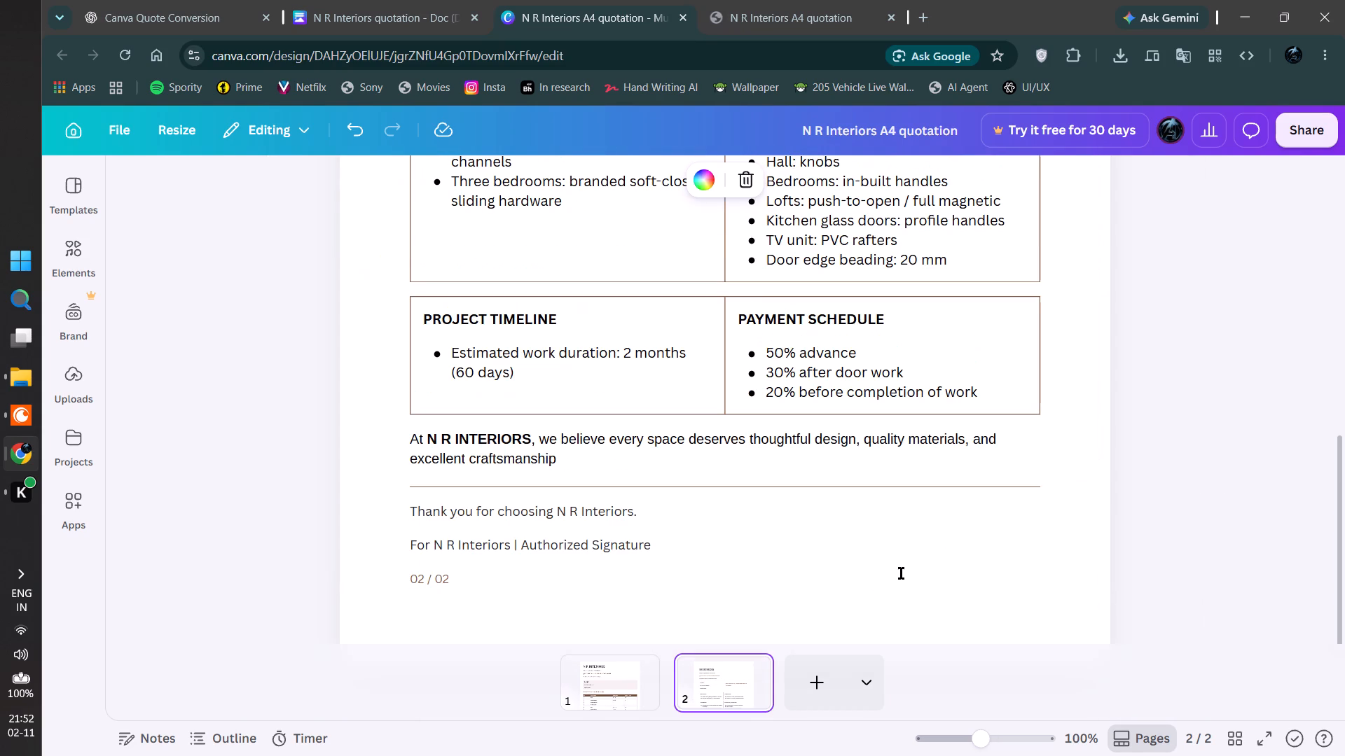
pyautogui.moveTo(588, 448); pyautogui.dragTo(514, 449)
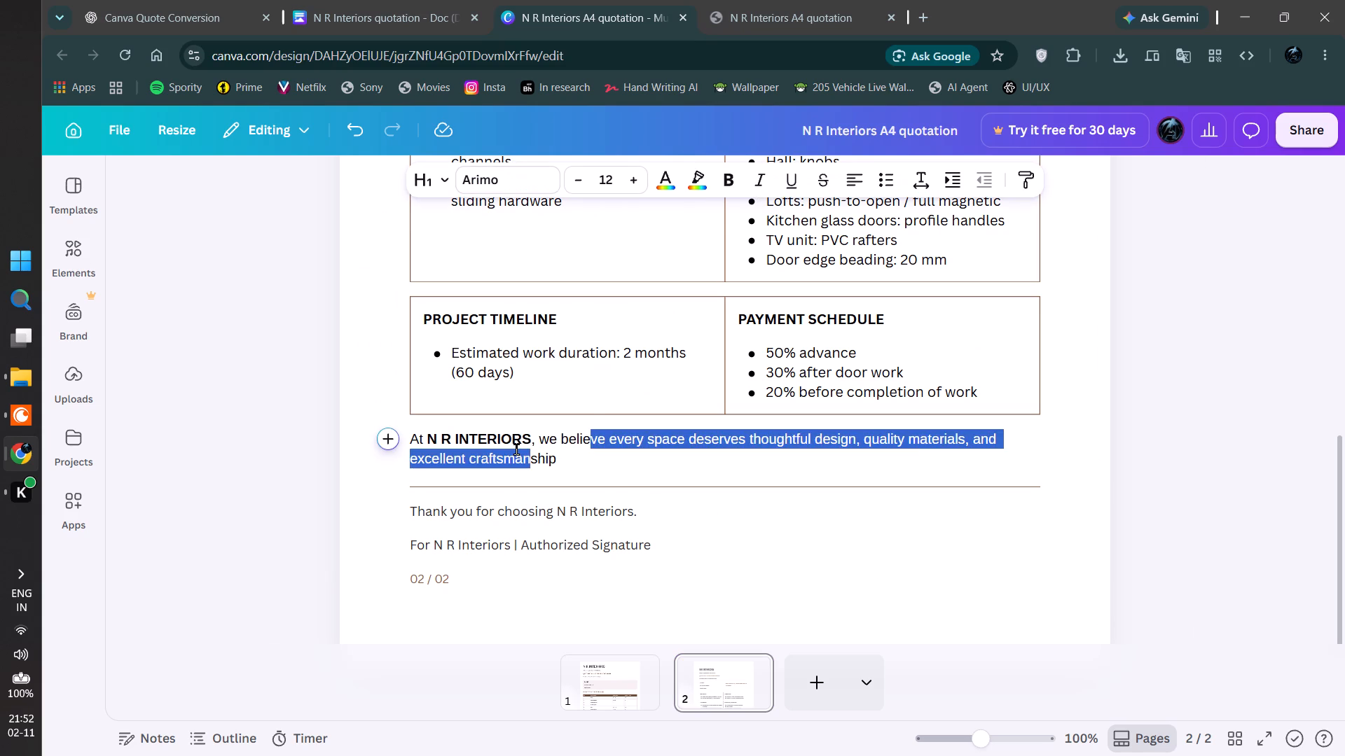
pyautogui.moveTo(514, 449); pyautogui.dragTo(509, 449)
pyautogui.click(555, 454)
pyautogui.moveTo(556, 458); pyautogui.dragTo(413, 433)
pyautogui.hotkey('ctrl', 'c')
pyautogui.hotkey('ctrl', 'c')
pyautogui.hotkey('ctrl', 'c')
pyautogui.click(366, 0)
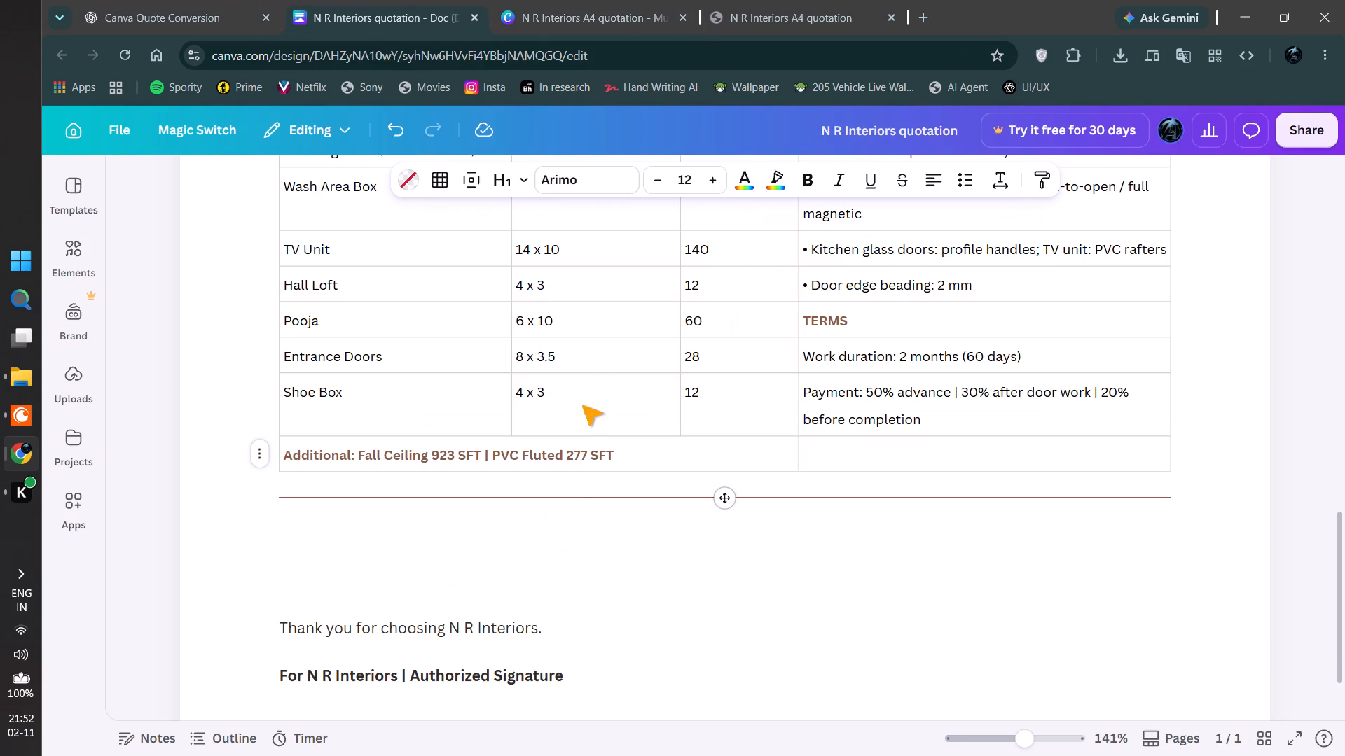
pyautogui.click(300, 527)
pyautogui.hotkey('ctrl', 'v')
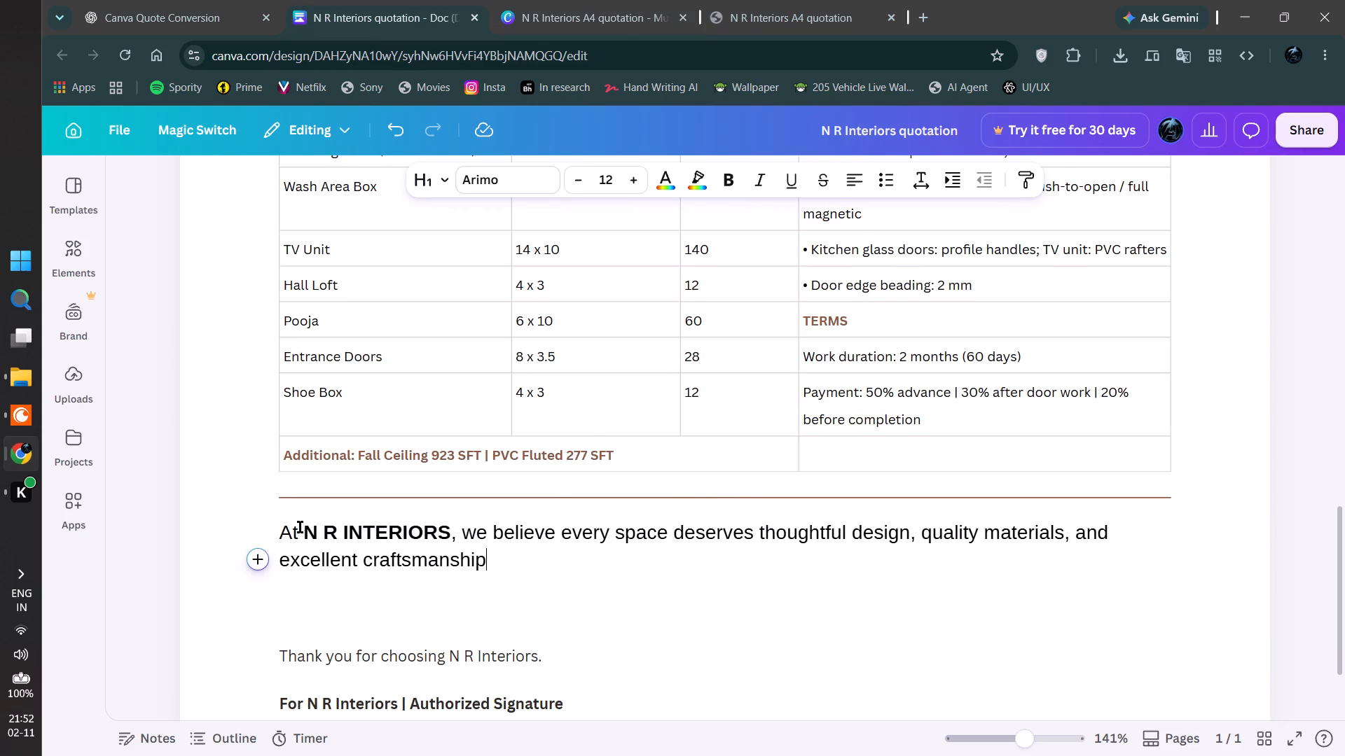
# Remove the blank lines between the N R INTERIORS statement and the "Thank you for choosing N R Interiors." line.
pyautogui.press('Delete')
pyautogui.press('Delete')
pyautogui.hotkey('ctrl', 'z')
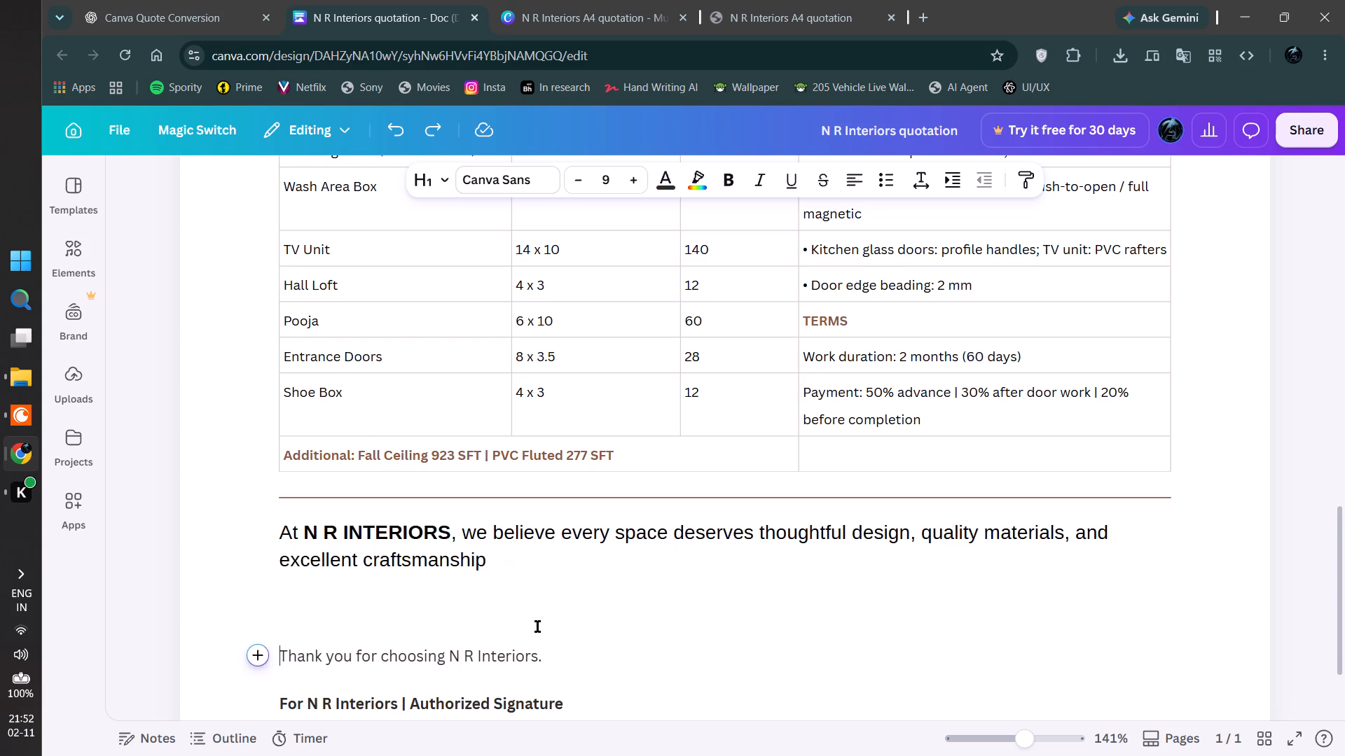
pyautogui.press('BackSpace')
pyautogui.click(556, 554)
pyautogui.click(525, 581)
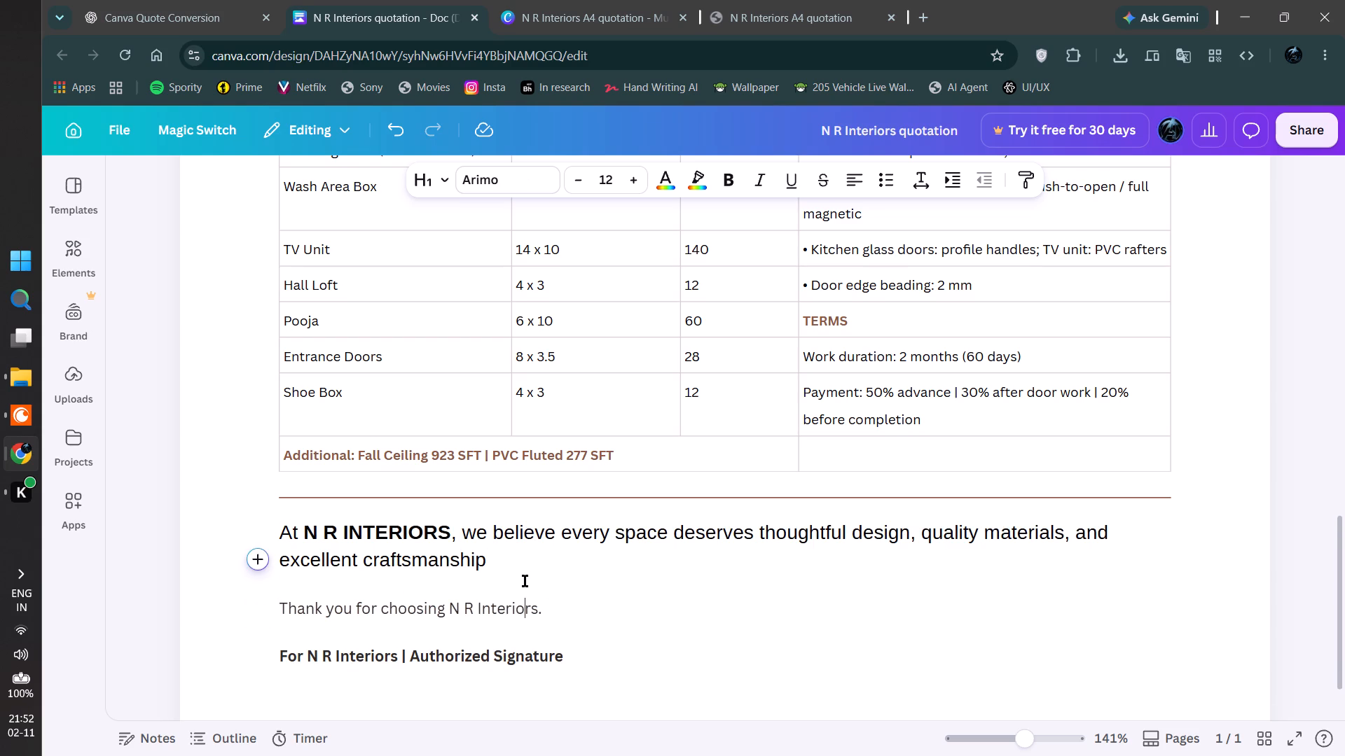
pyautogui.click(525, 560)
pyautogui.click(637, 561)
pyautogui.click(656, 605)
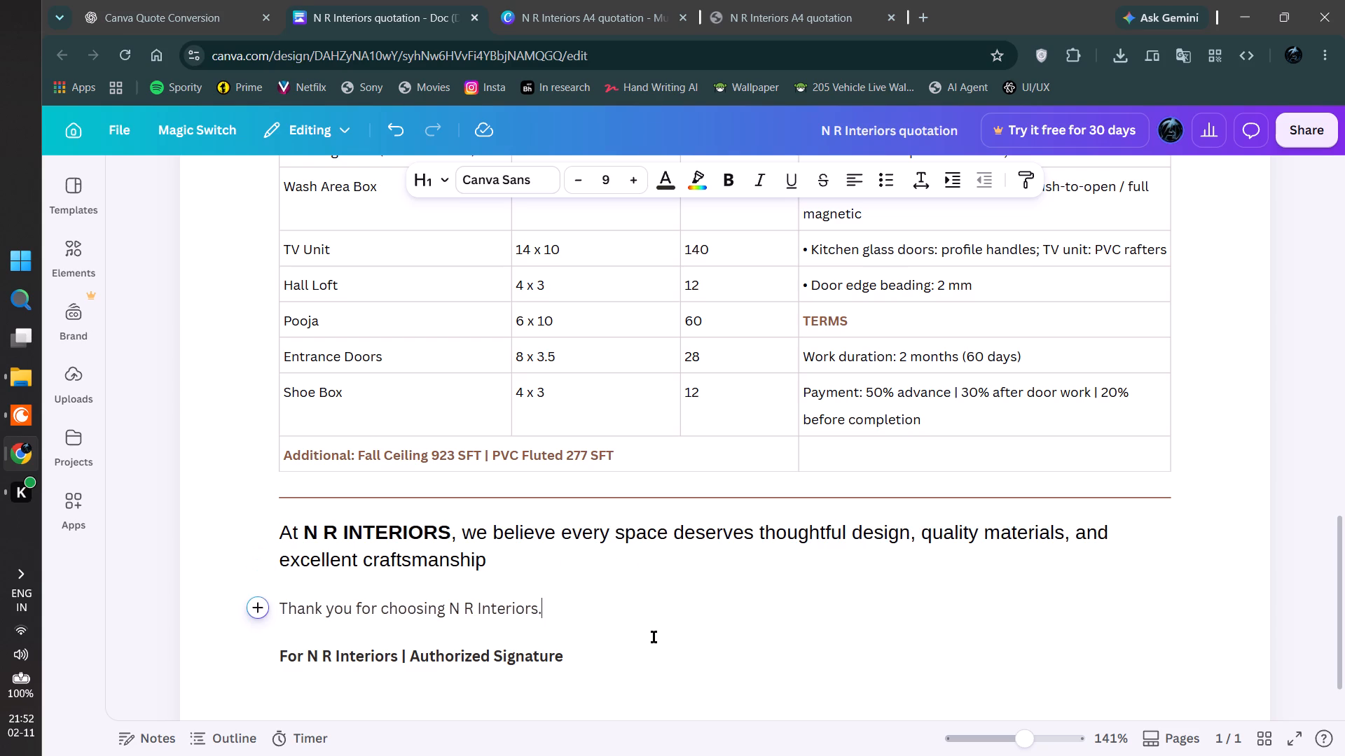
# Save the one-sheet quotation document.
pyautogui.hotkey('ctrl', 's')
pyautogui.hotkey('ctrl', 's')
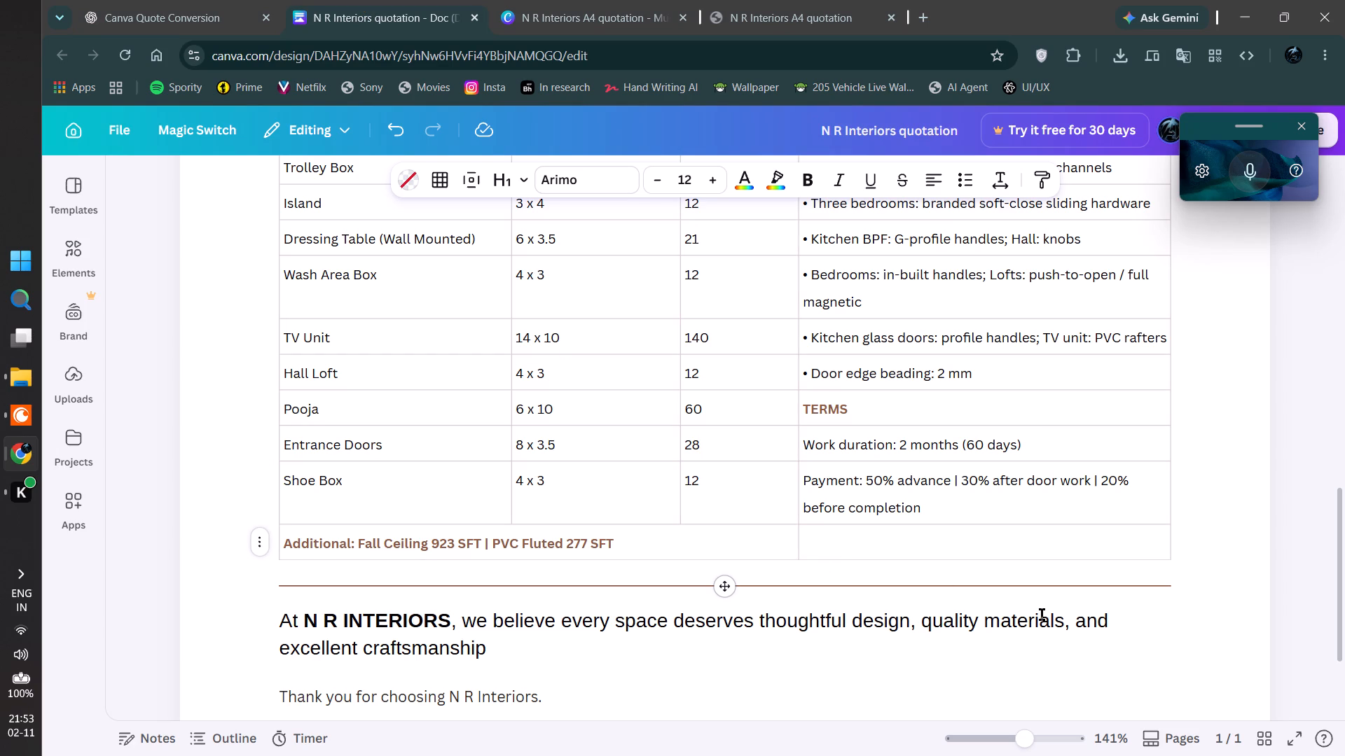
pyautogui.write('lit')
pyautogui.press('e')
pyautogui.press('BackSpace')
pyautogui.press('BackSpace')
pyautogui.press('BackSpace')
pyautogui.press('BackSpace')
pyautogui.write('lite')
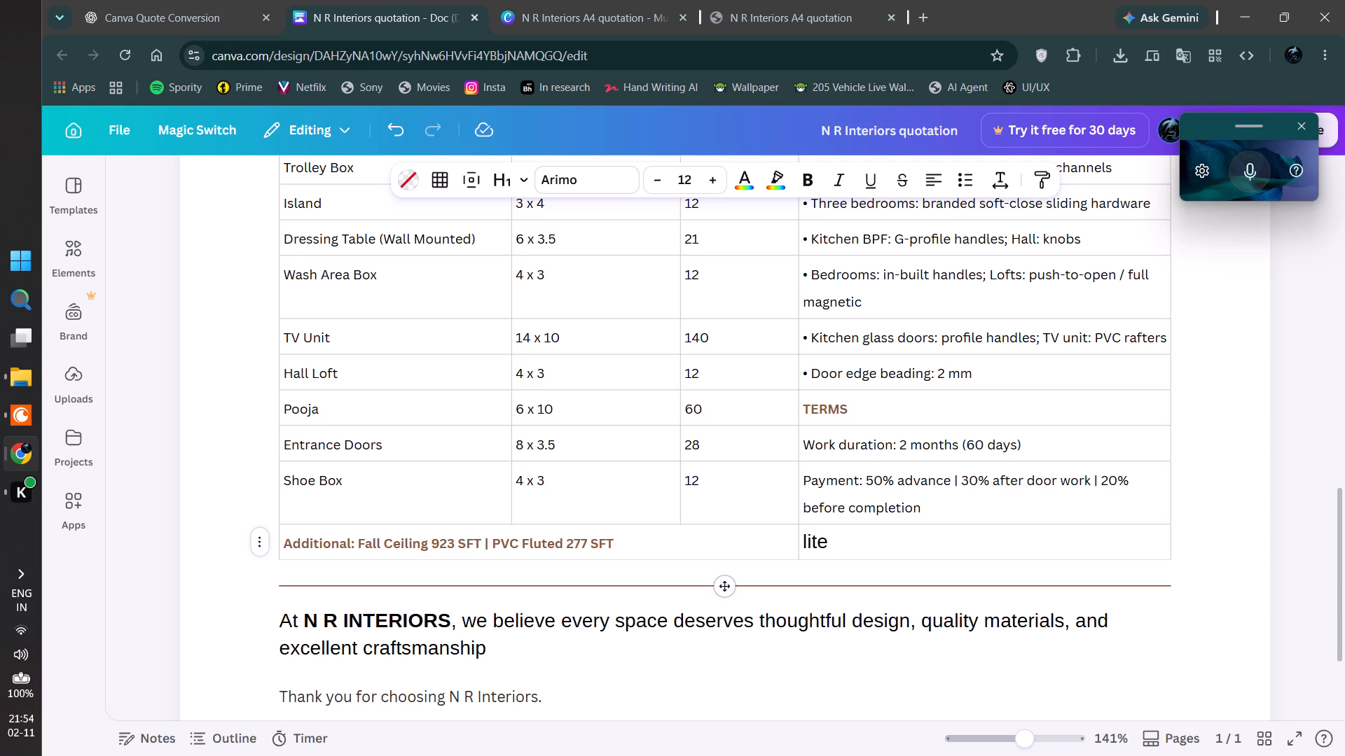
pyautogui.press('space')
pyautogui.hotkey('ctrl', 'v')
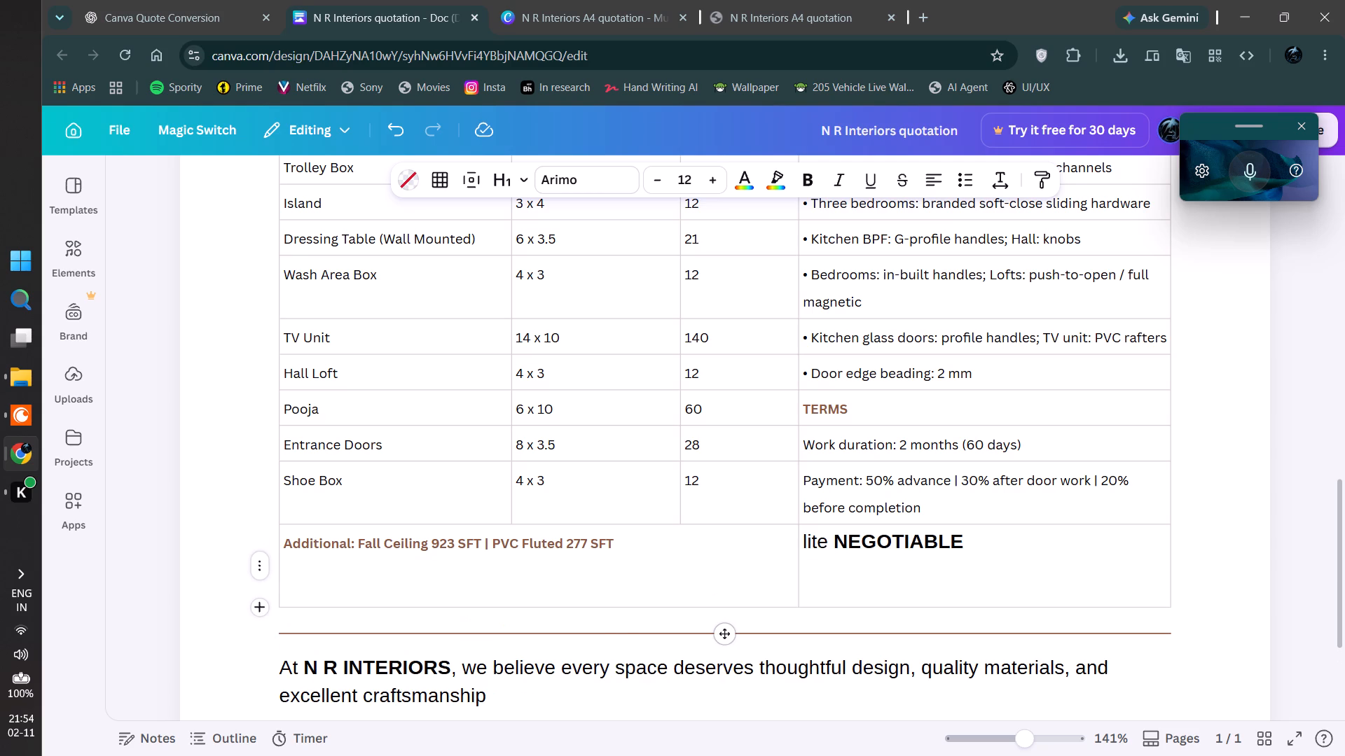
pyautogui.press('BackSpace')
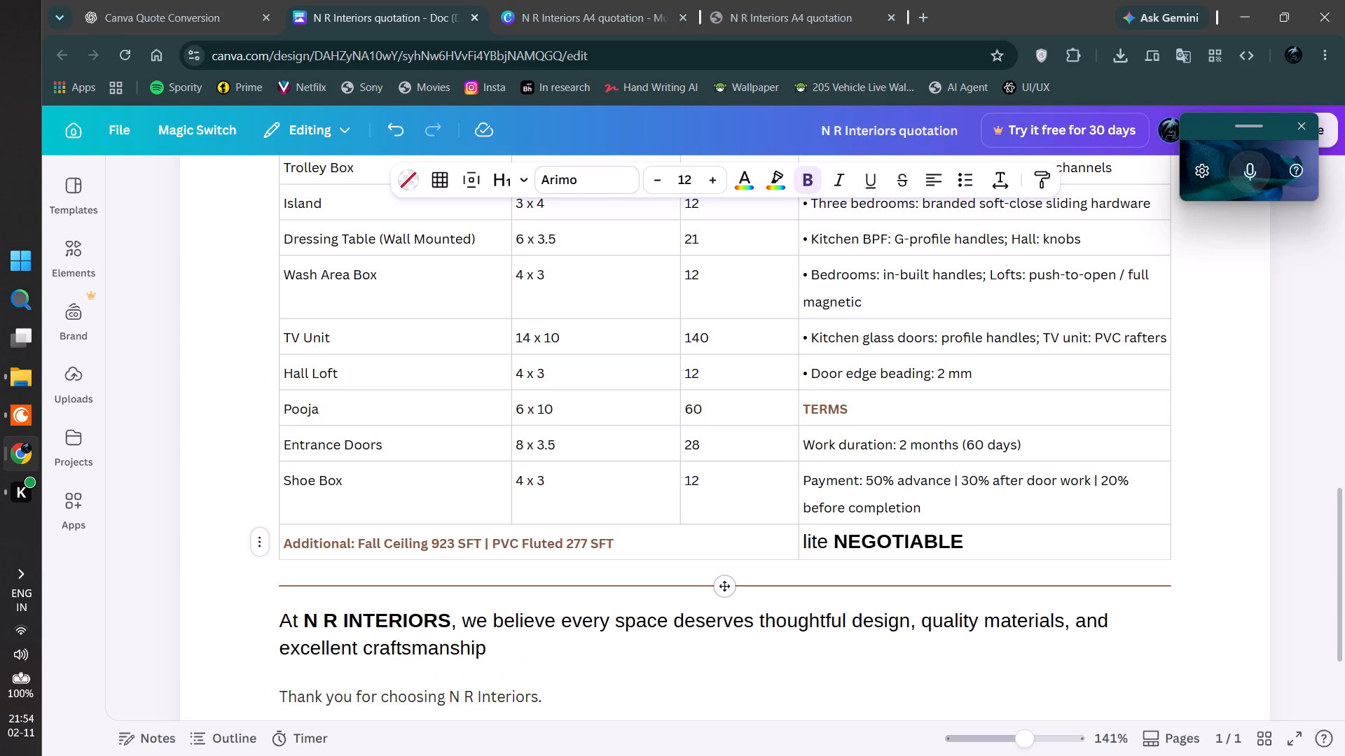
pyautogui.click(1210, 499)
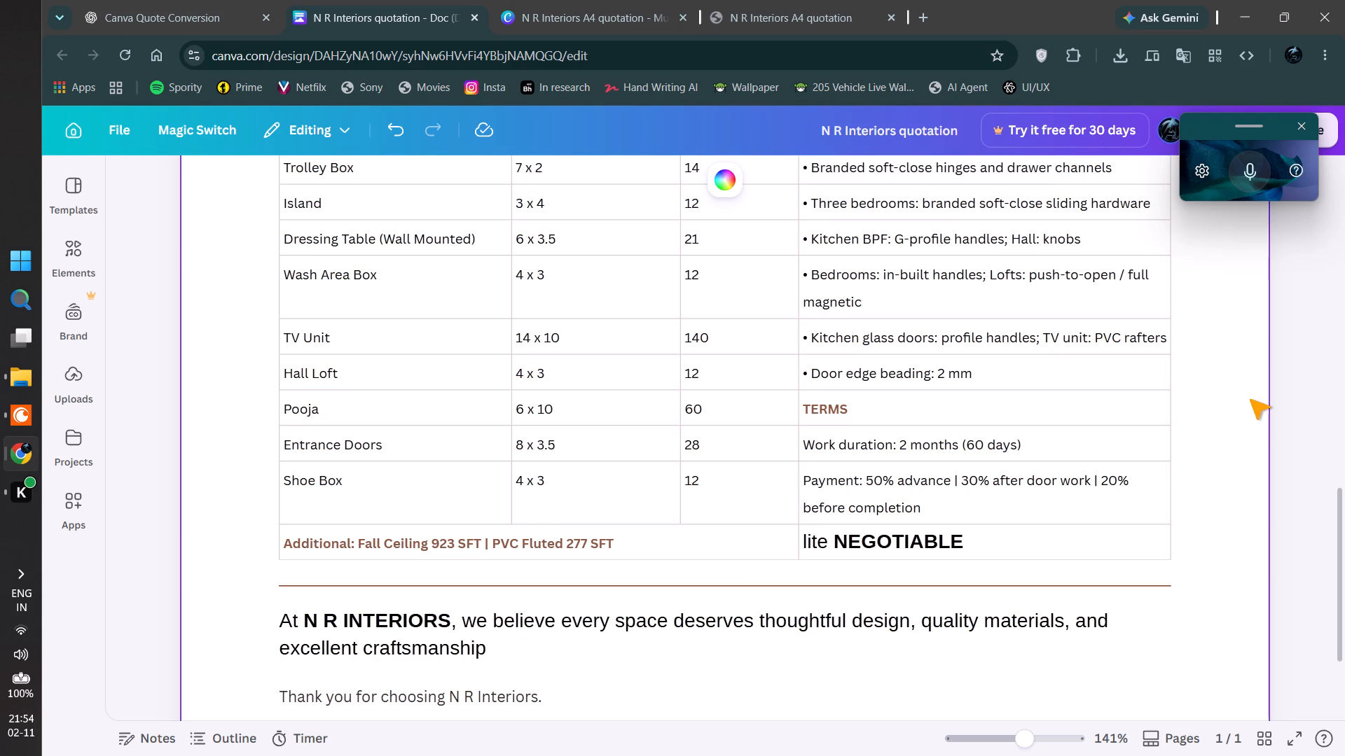
# Check the closing lines beneath the table and save the one-sheet quotation document.
pyautogui.scroll(6, 1259, 402)
pyautogui.scroll(-7, 1259, 402)
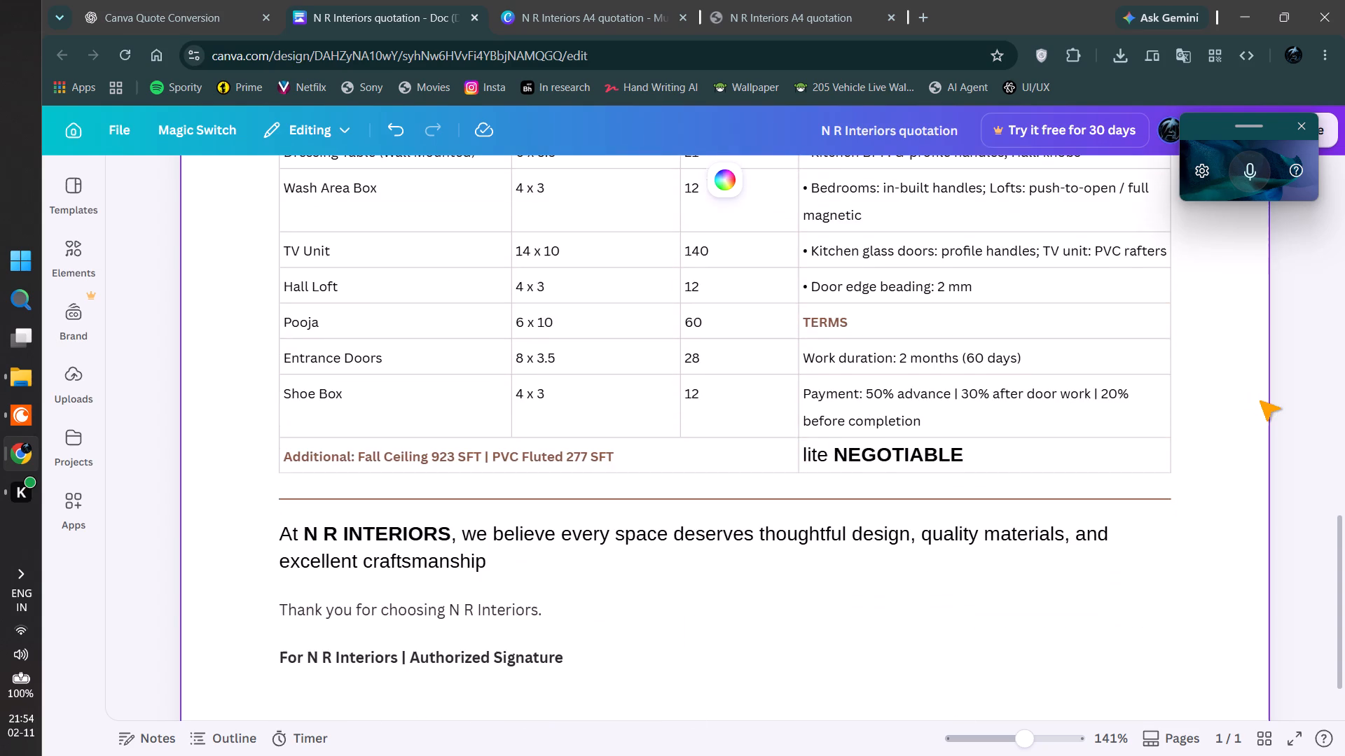
pyautogui.scroll(-6, 1259, 402)
pyautogui.click(712, 463)
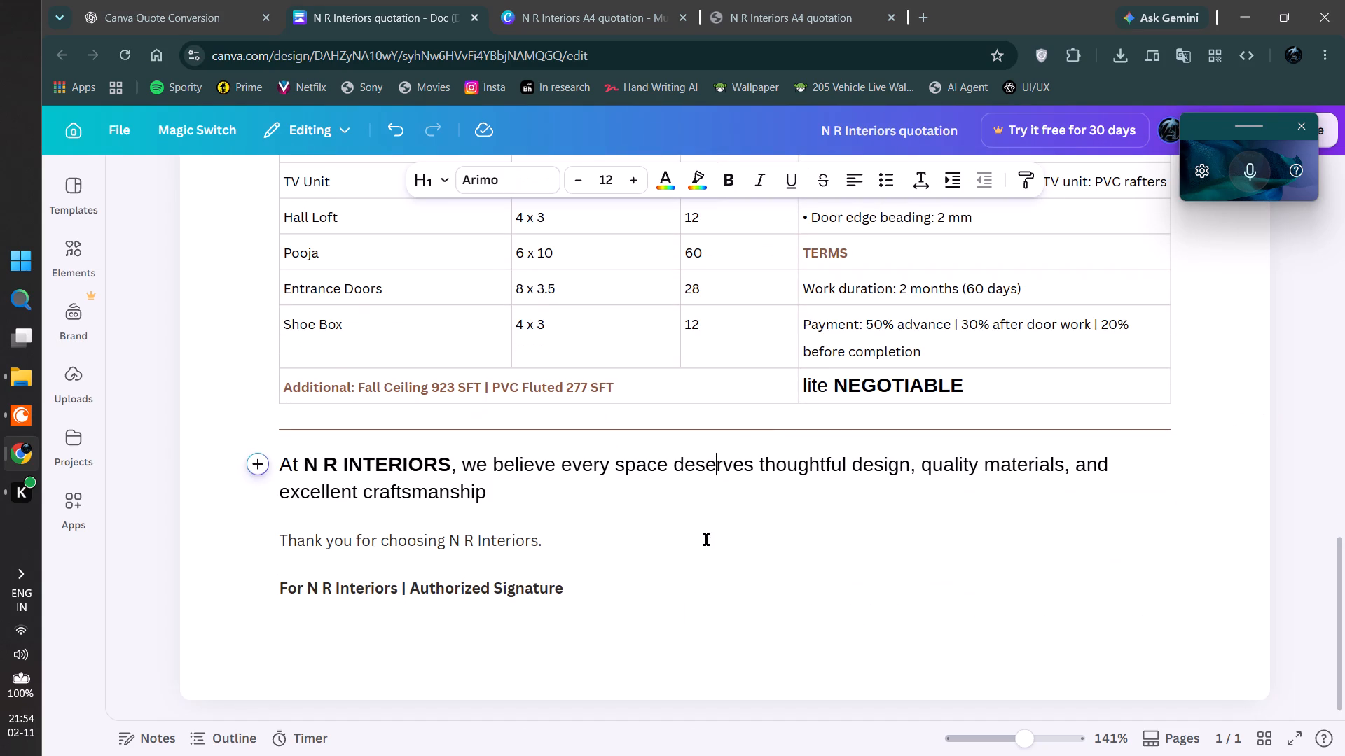
pyautogui.click(706, 548)
pyautogui.hotkey('ctrl', 's')
pyautogui.hotkey('ctrl', 's')
pyautogui.hotkey('ctrl', 's')
pyautogui.hotkey('ctrl', 's')
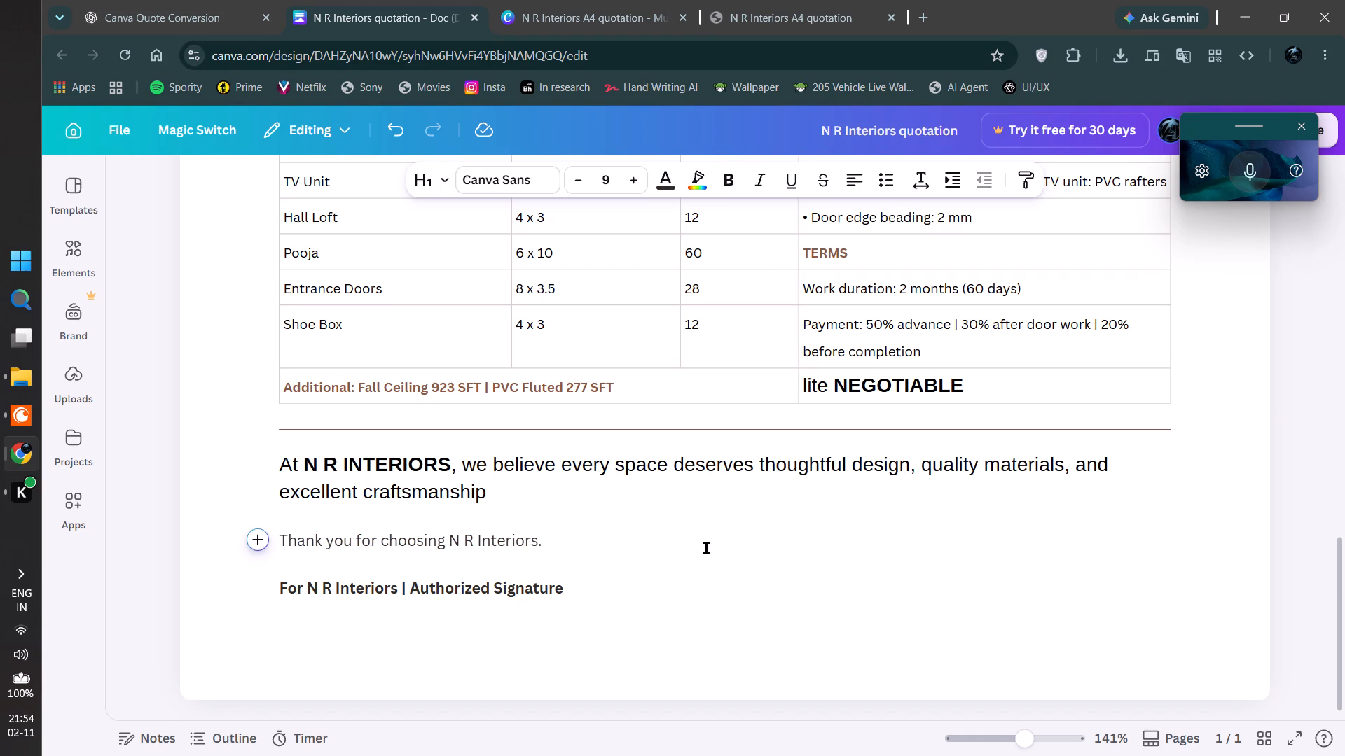
# Remove the blank line between the header divider and the "QUOTATION — INTERIOR WOOD WORK" heading.
pyautogui.scroll(14, 1166, 485)
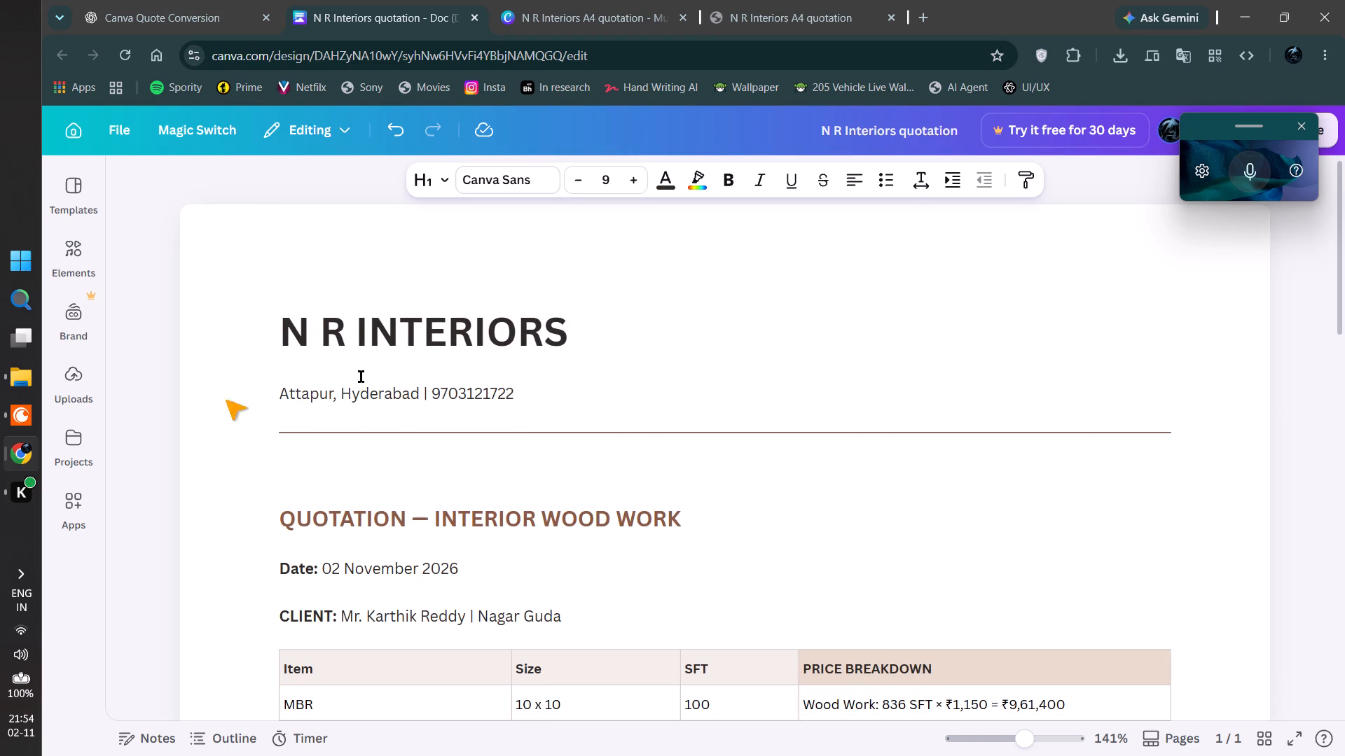
pyautogui.click(323, 461)
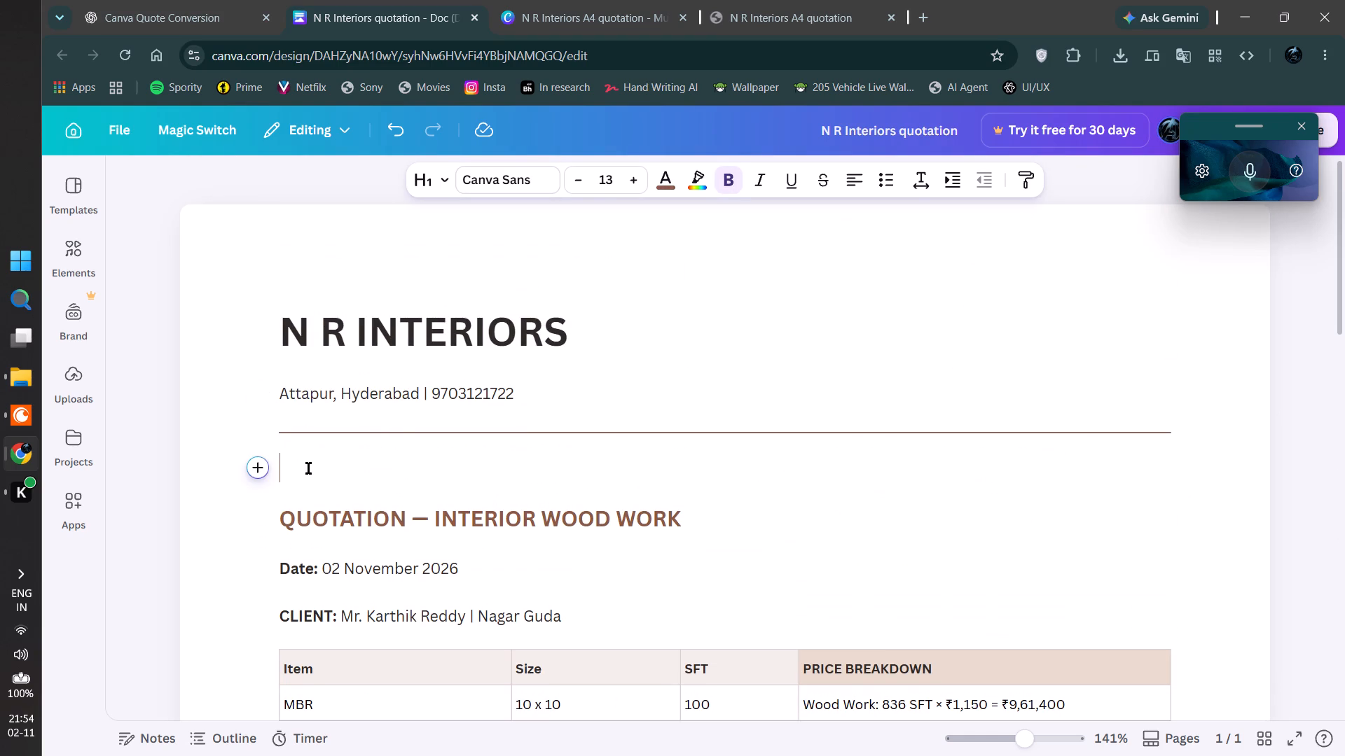
pyautogui.press('BackSpace')
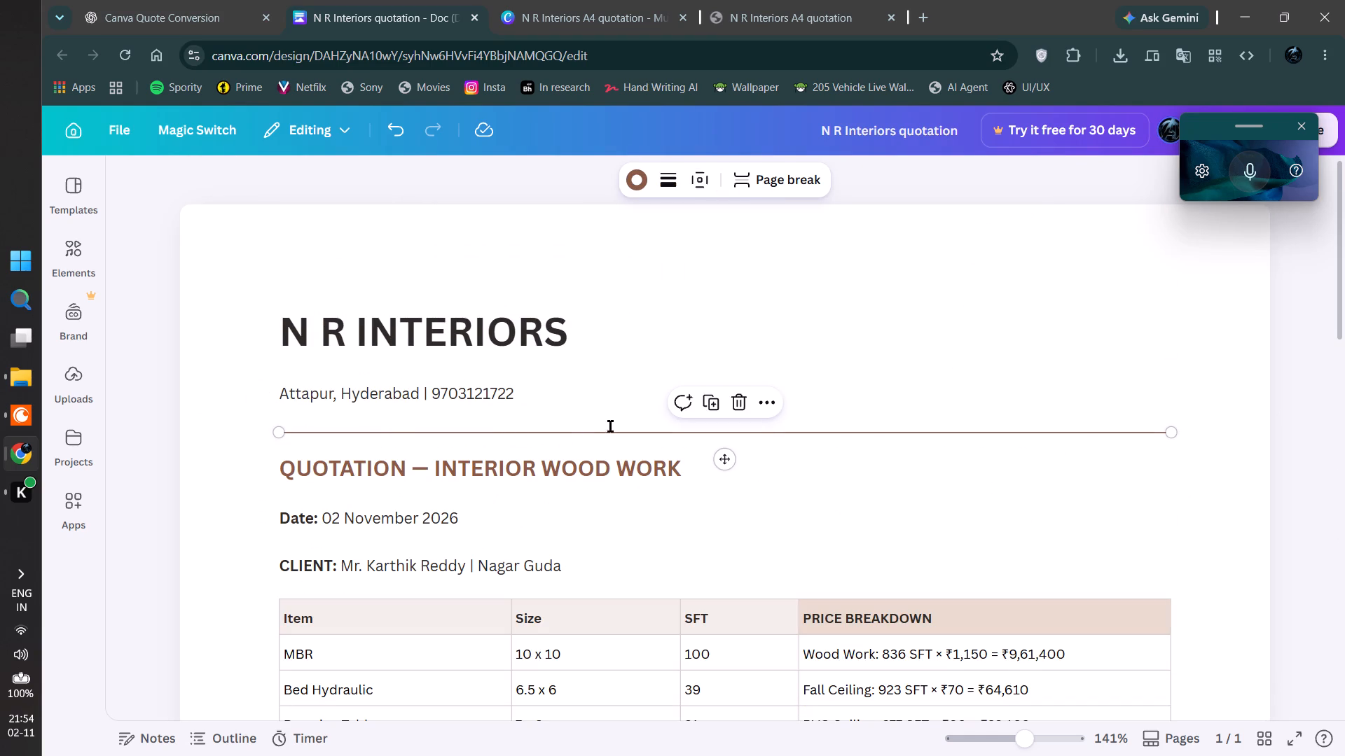
# Save the one-sheet quotation and look over its header and table.
pyautogui.click(680, 332)
pyautogui.hotkey('ctrl', 's')
pyautogui.scroll(-6, 1131, 437)
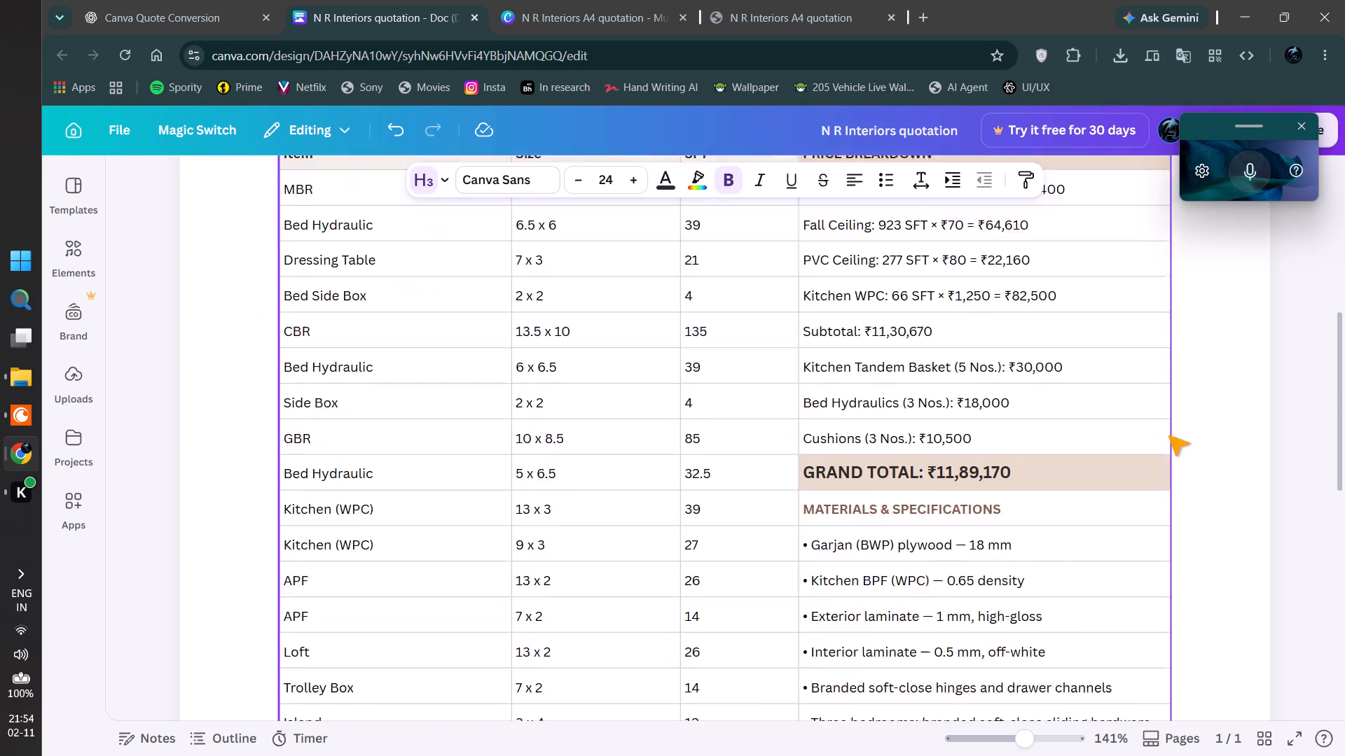
pyautogui.scroll(-9, 1196, 436)
pyautogui.scroll(15, 1196, 436)
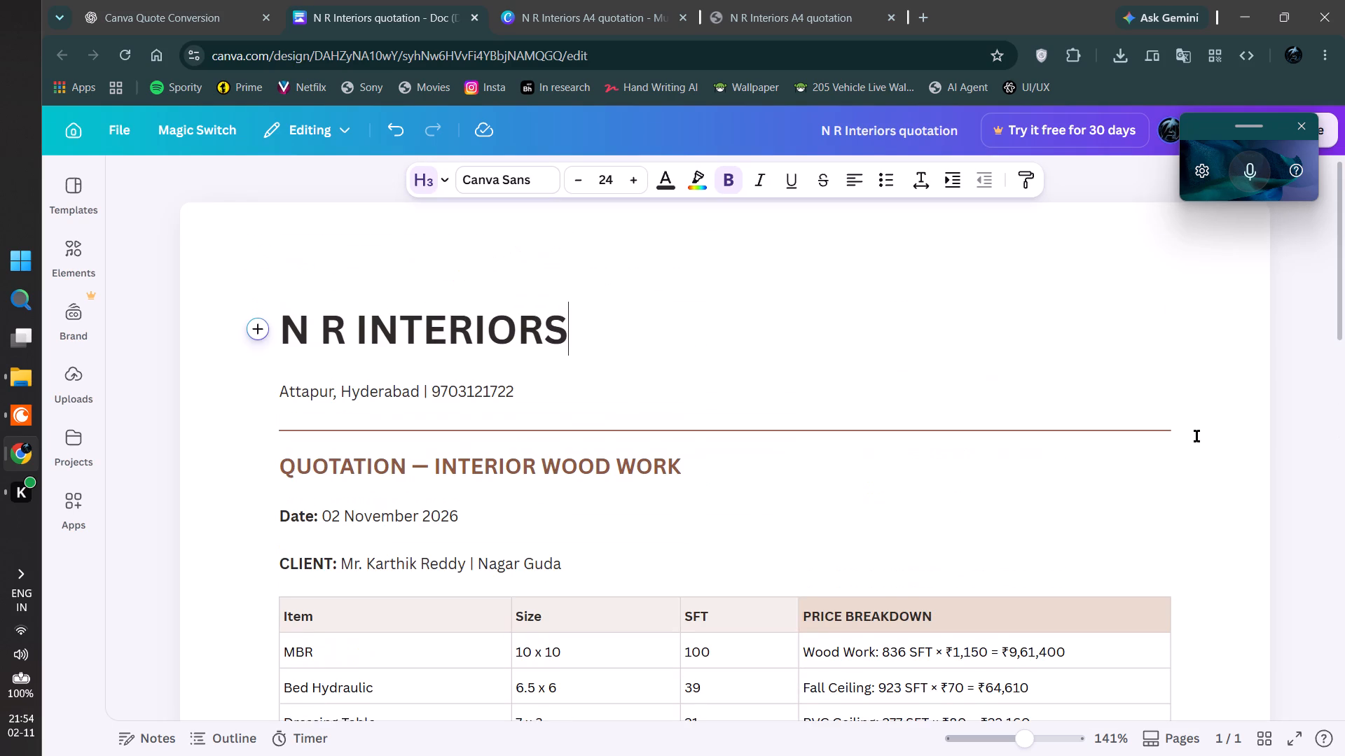
pyautogui.scroll(3, 1196, 436)
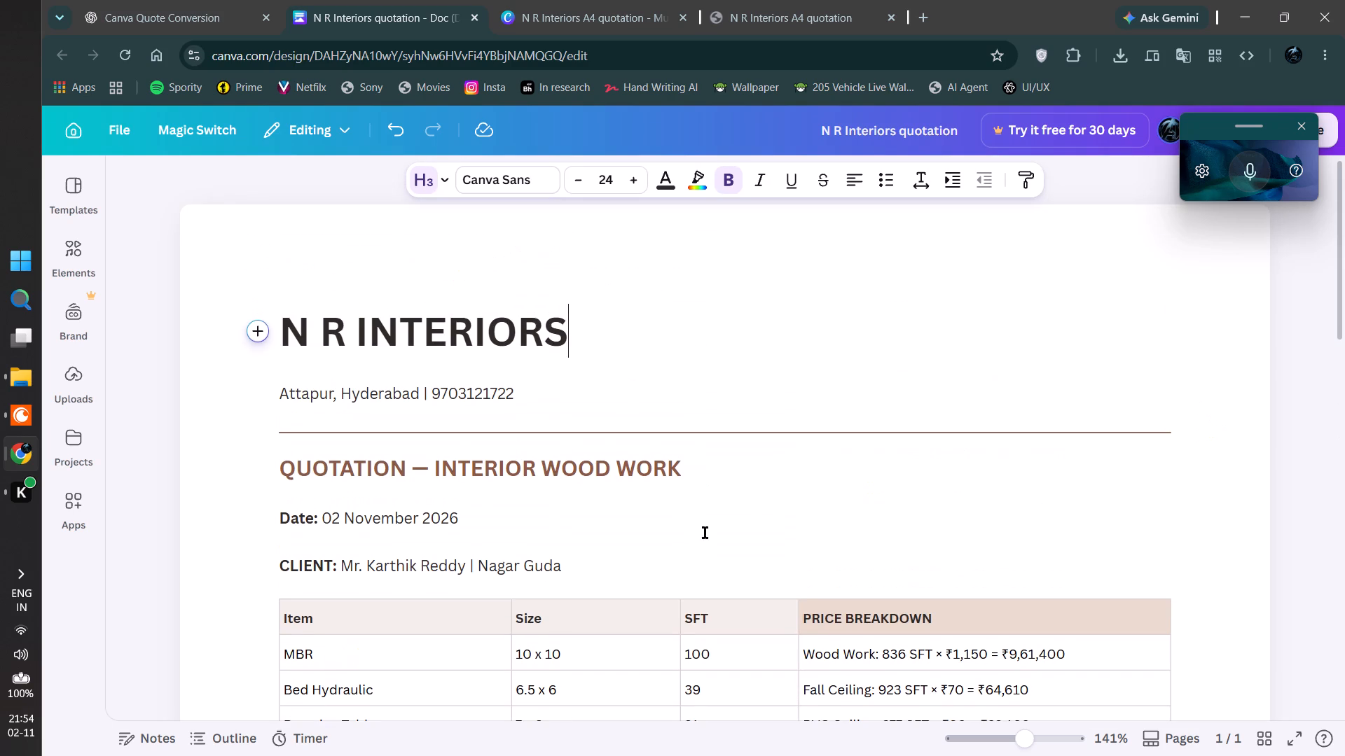
pyautogui.click(703, 478)
pyautogui.click(572, 538)
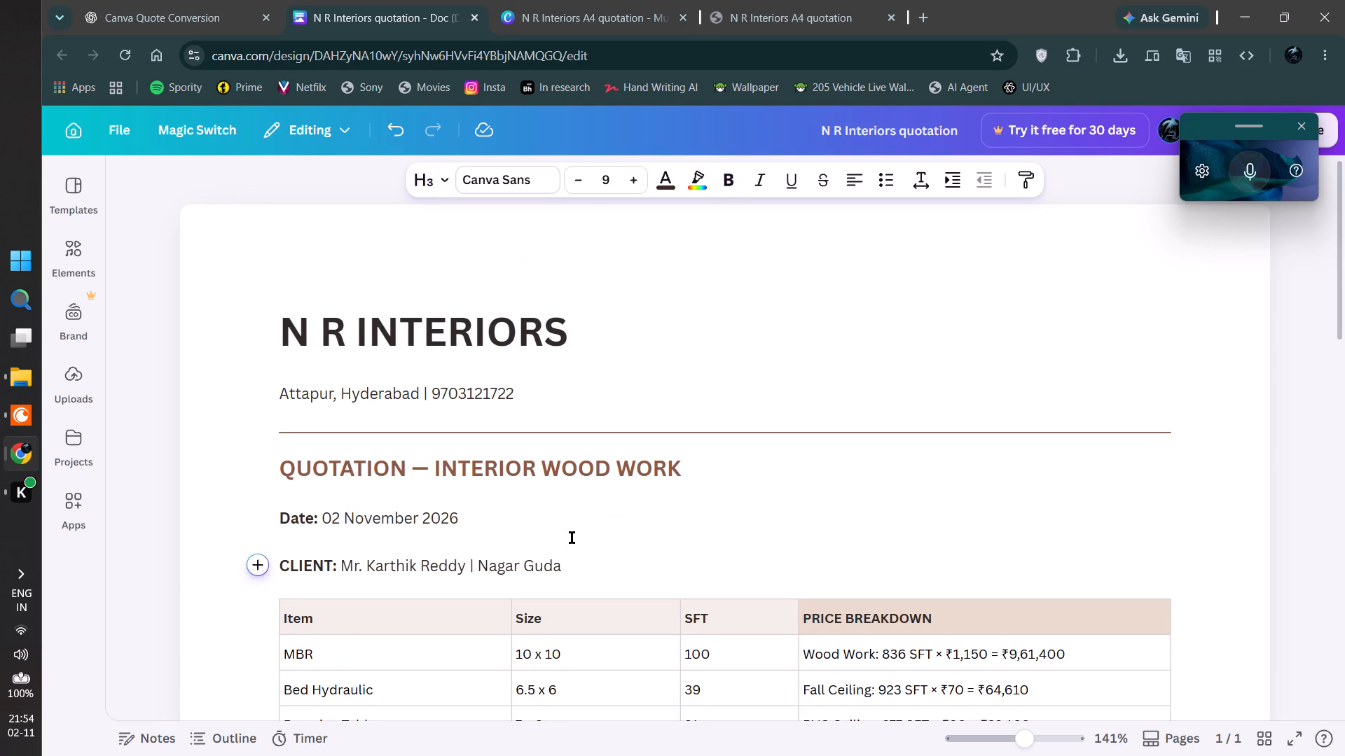
pyautogui.hotkey('ctrl', 's')
pyautogui.hotkey('ctrl', 's')
pyautogui.hotkey('ctrl', 's')
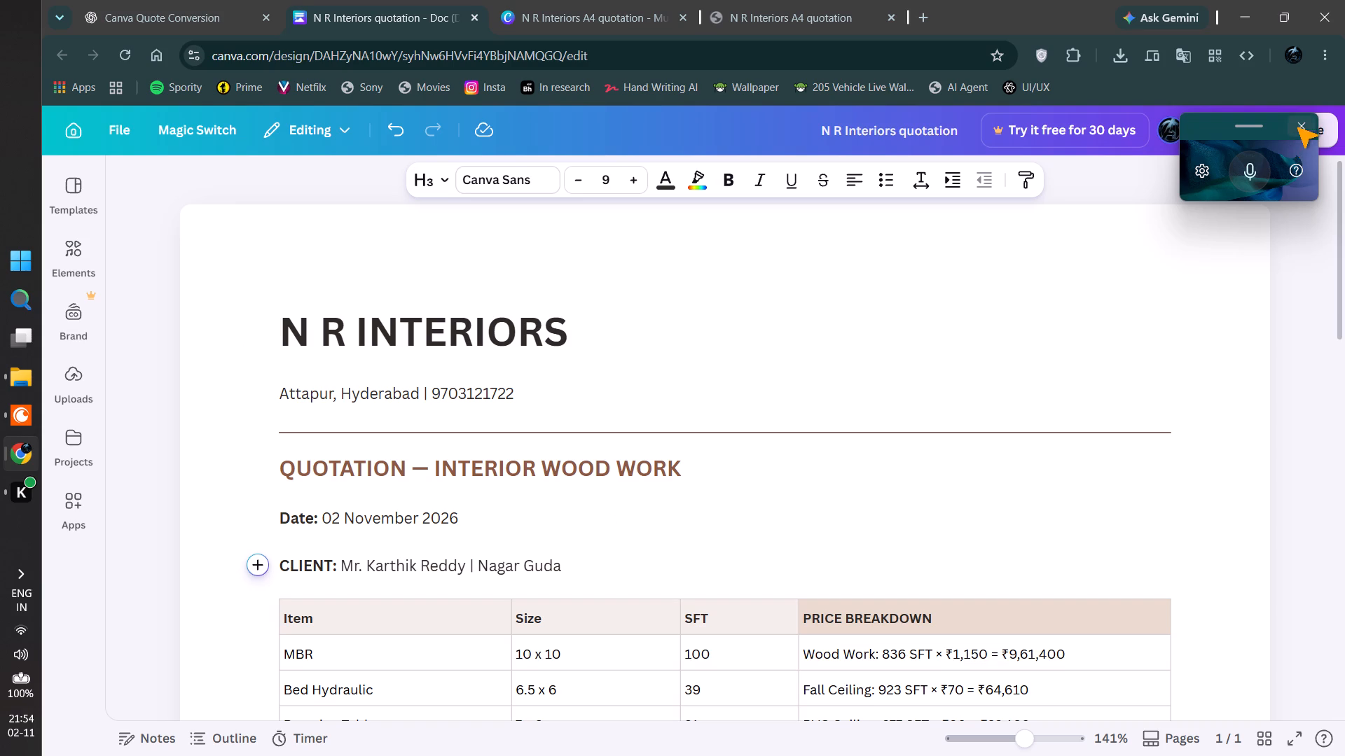
# Close the voice typing window and download the one-sheet quotation as a PDF with the Digital preset.
pyautogui.click(1297, 129)
pyautogui.click(1301, 132)
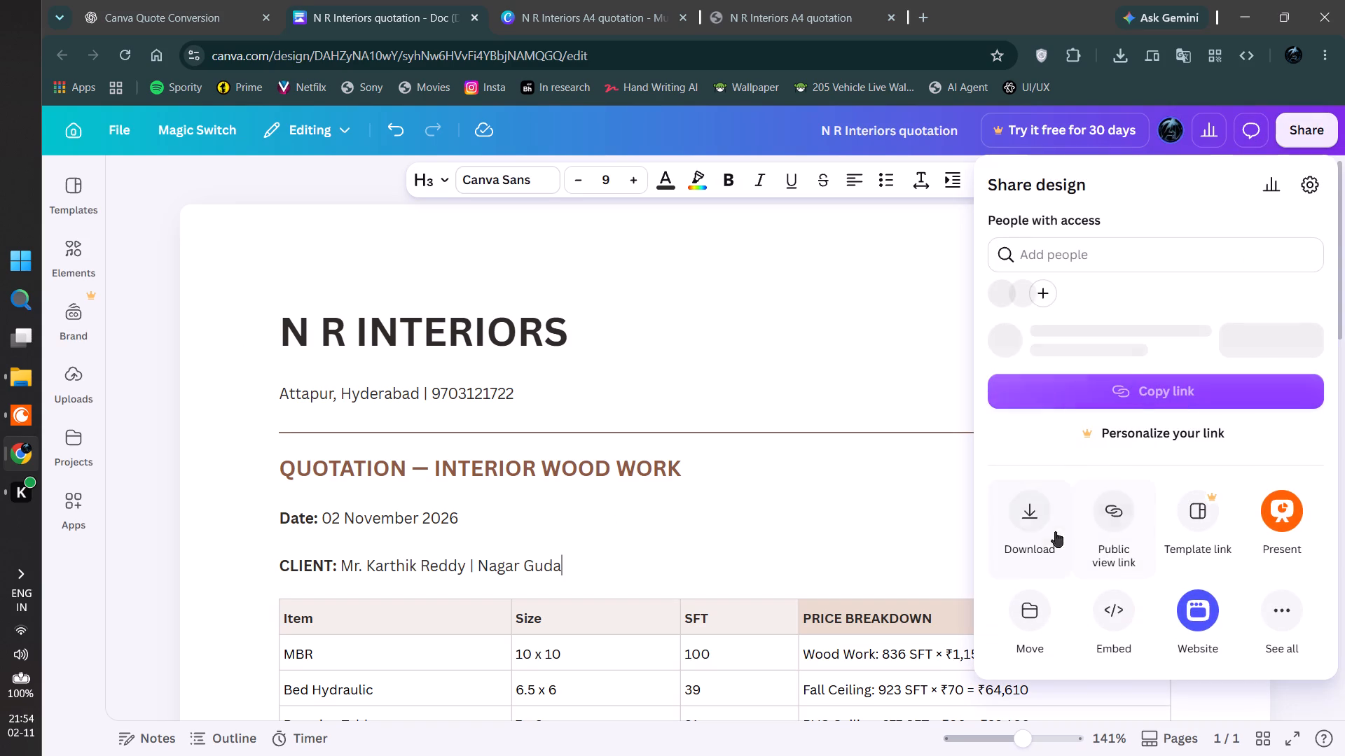
pyautogui.click(1019, 531)
pyautogui.click(1108, 254)
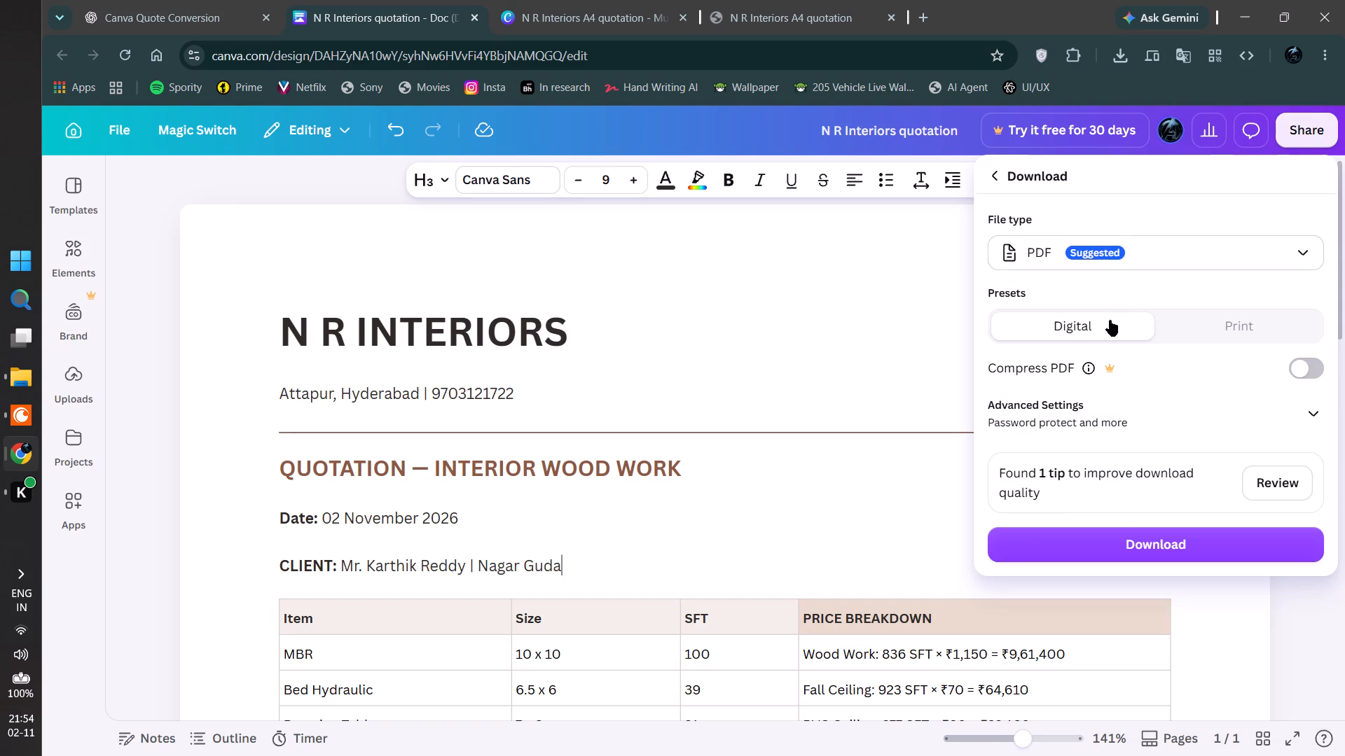
pyautogui.click(1071, 560)
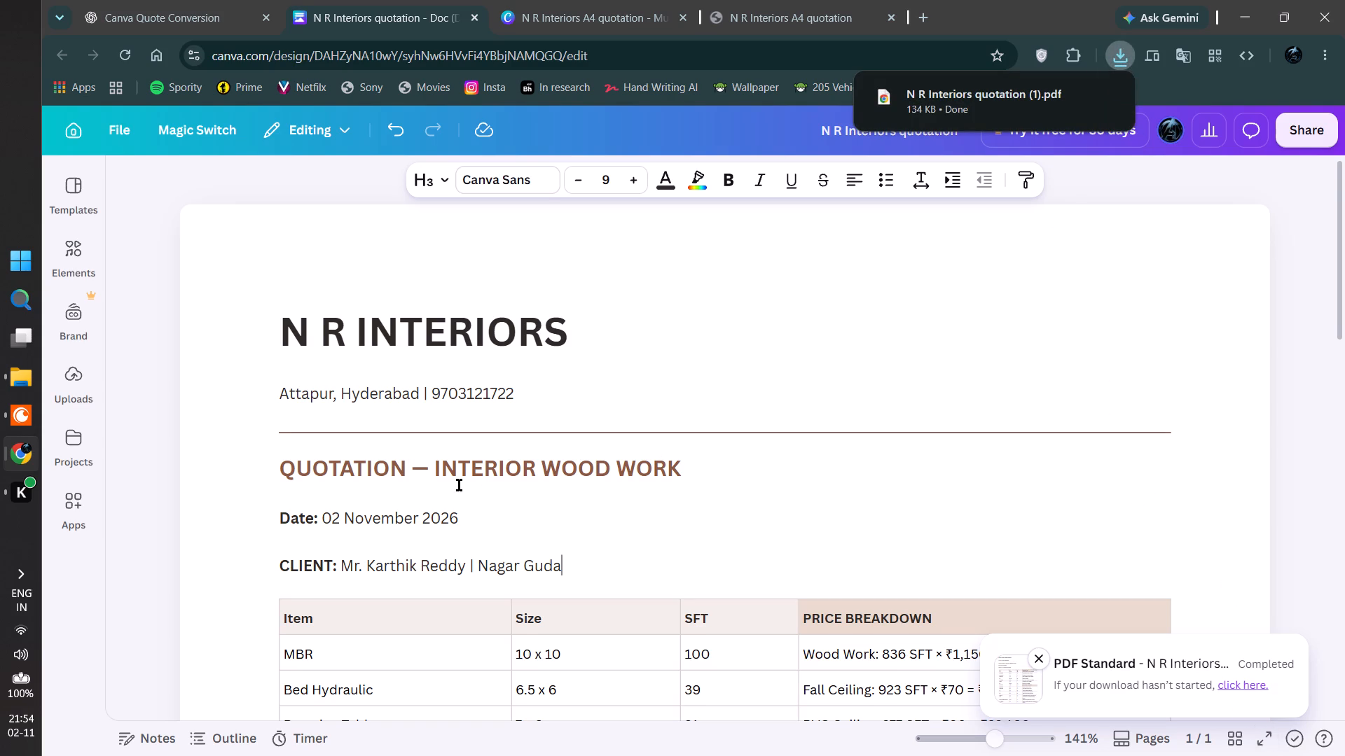
# Open the downloaded "N R Interiors quotation (1).pdf" and examine how its header, item table and closing lines are laid out across the pages.
pyautogui.scroll(-1, 450, 487)
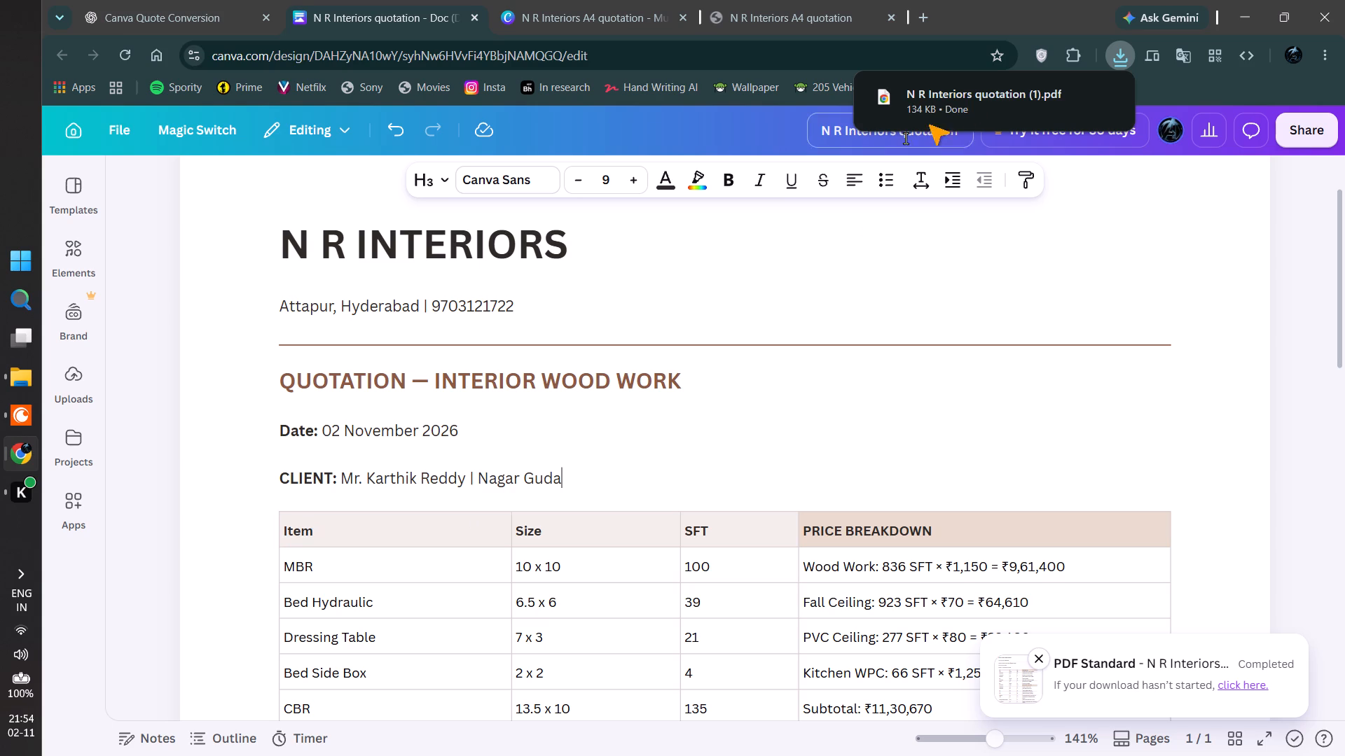
pyautogui.click(967, 107)
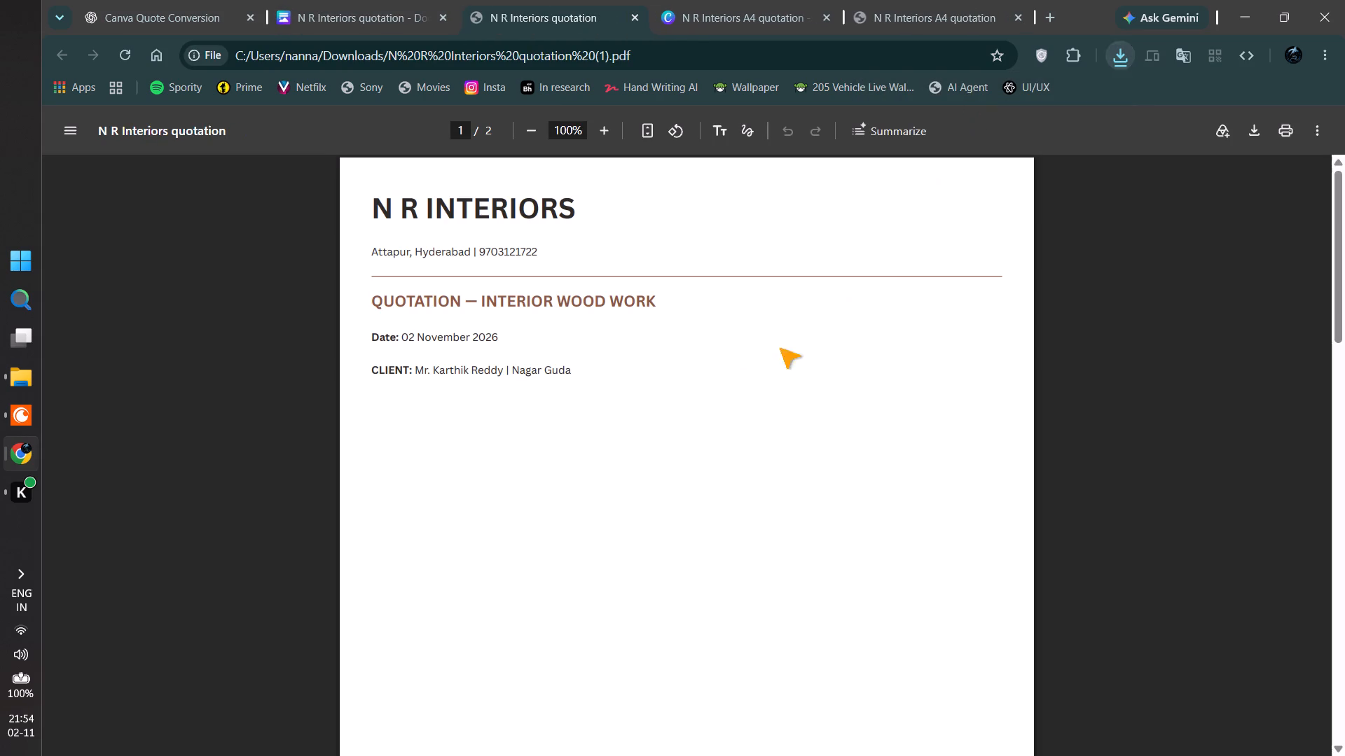
pyautogui.scroll(-15, 823, 314)
pyautogui.scroll(-8, 825, 318)
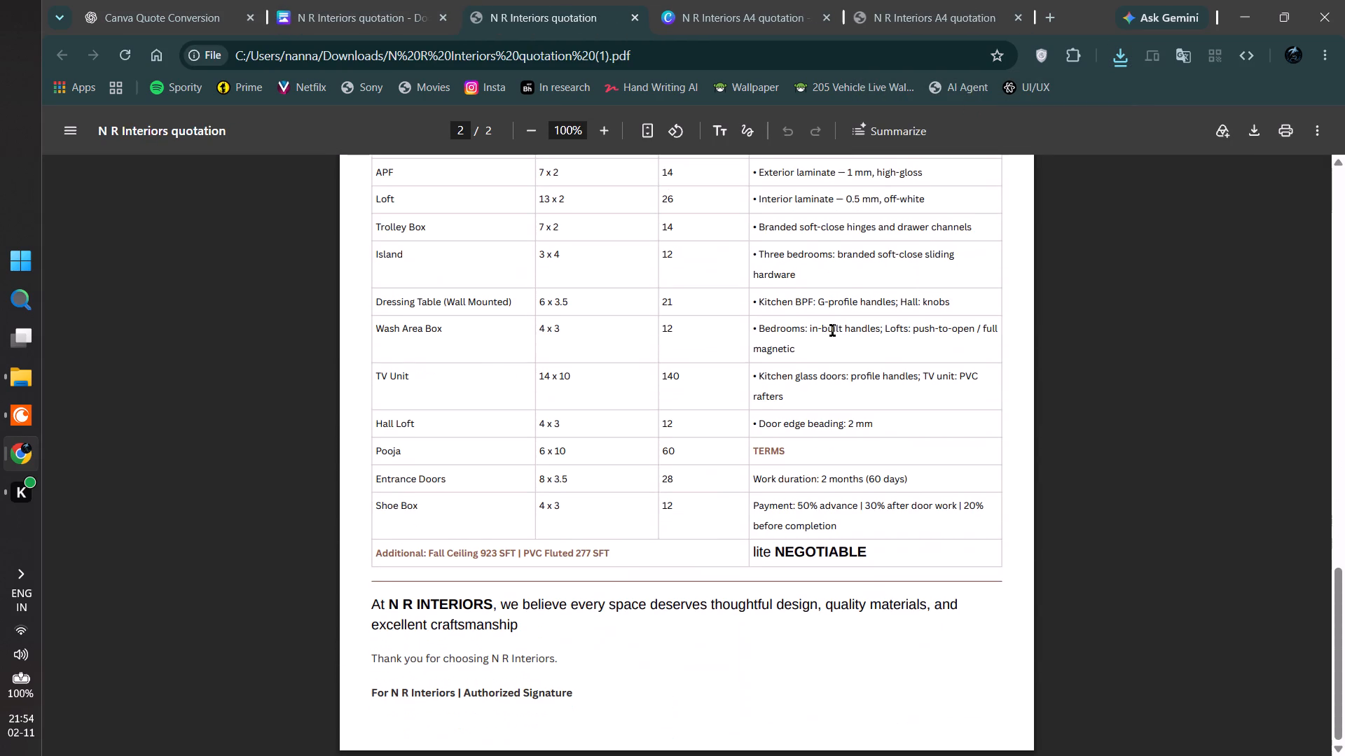
pyautogui.scroll(9, 877, 415)
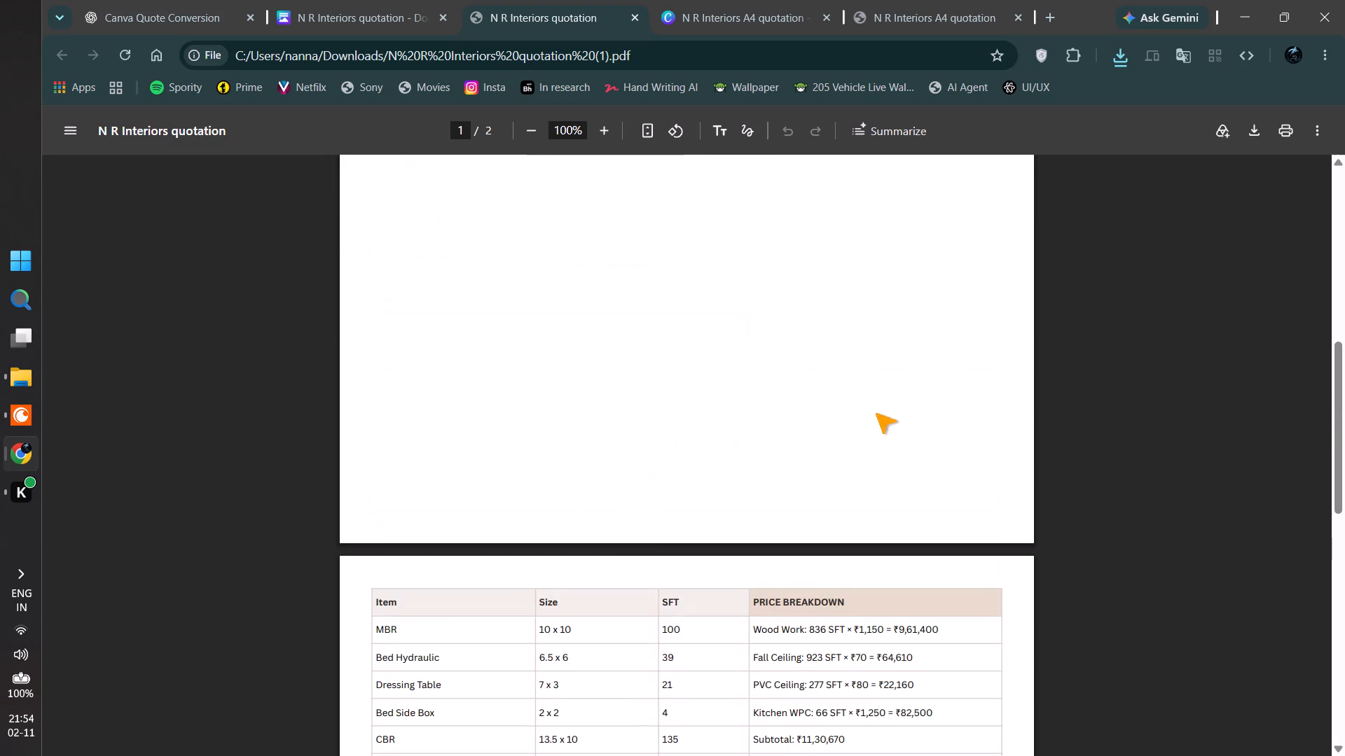
pyautogui.scroll(9, 930, 511)
pyautogui.scroll(1, 766, 521)
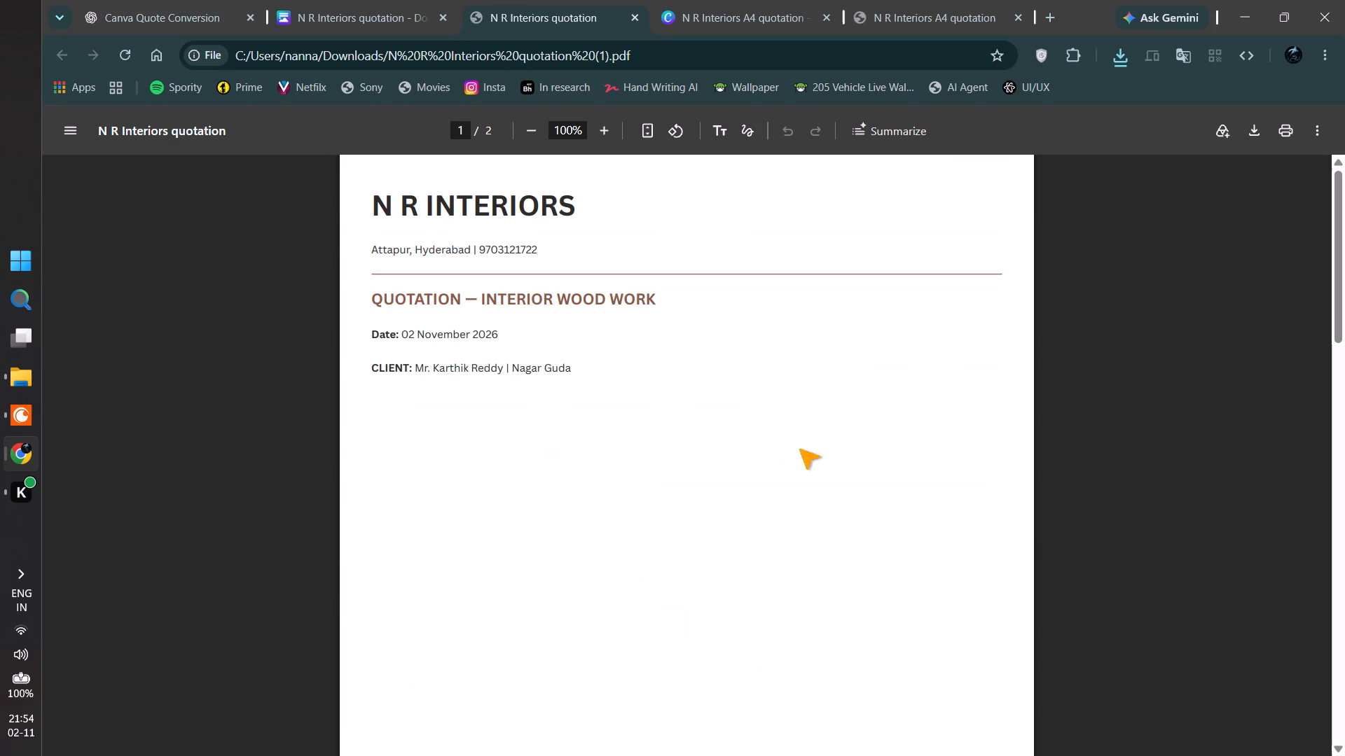
pyautogui.scroll(-8, 871, 400)
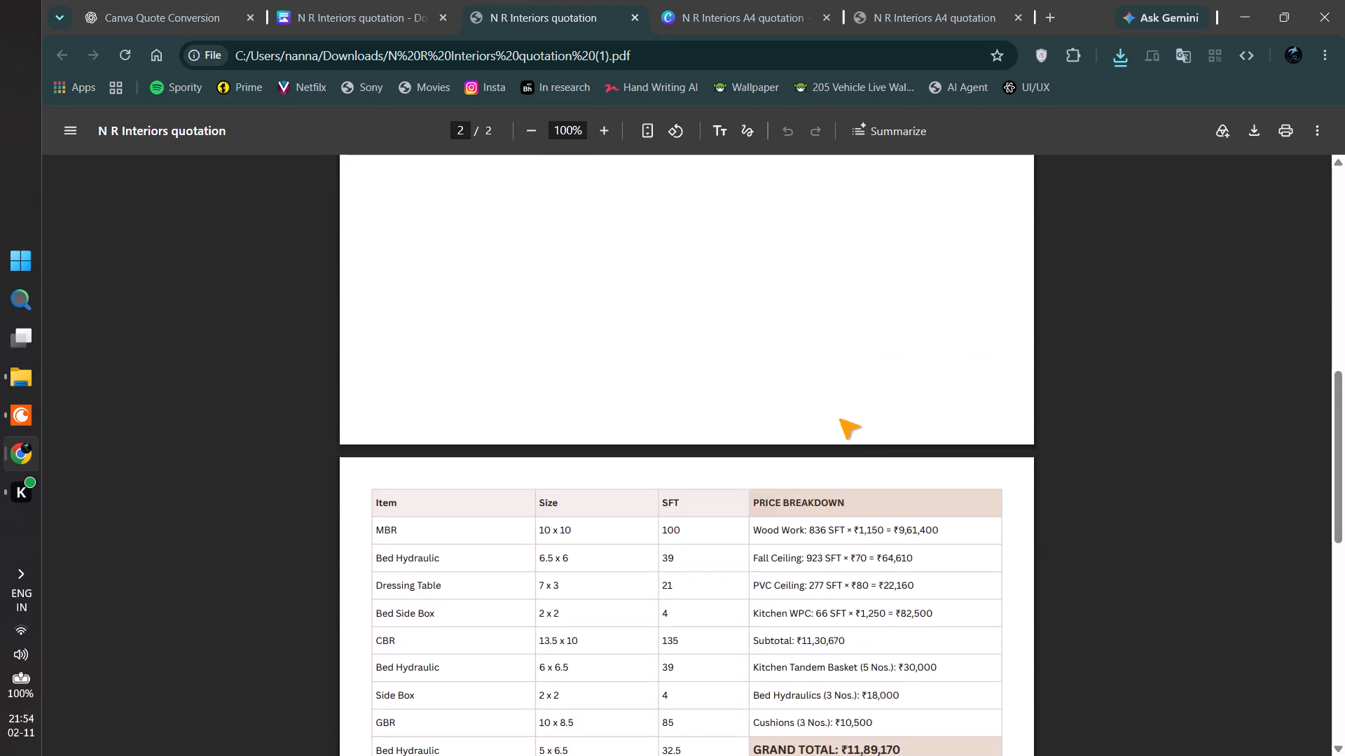
pyautogui.scroll(-17, 848, 439)
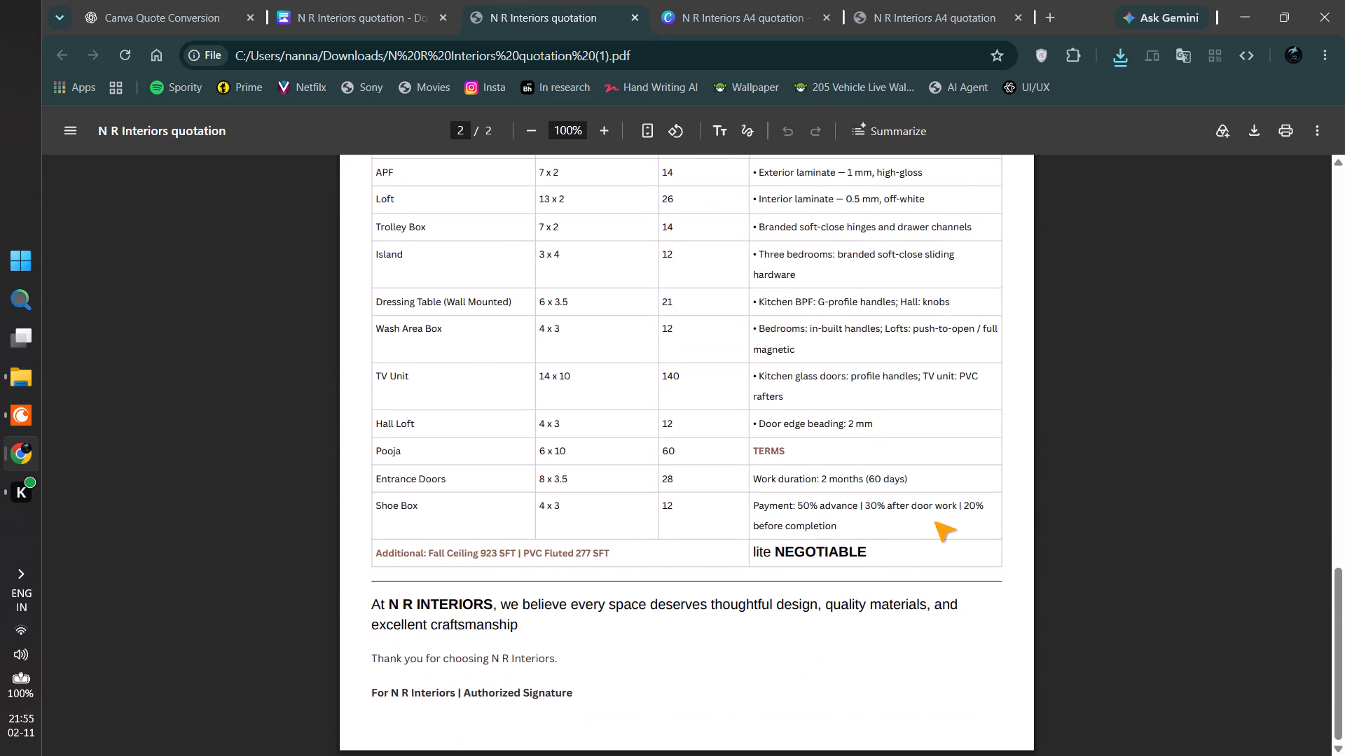
pyautogui.scroll(18, 936, 522)
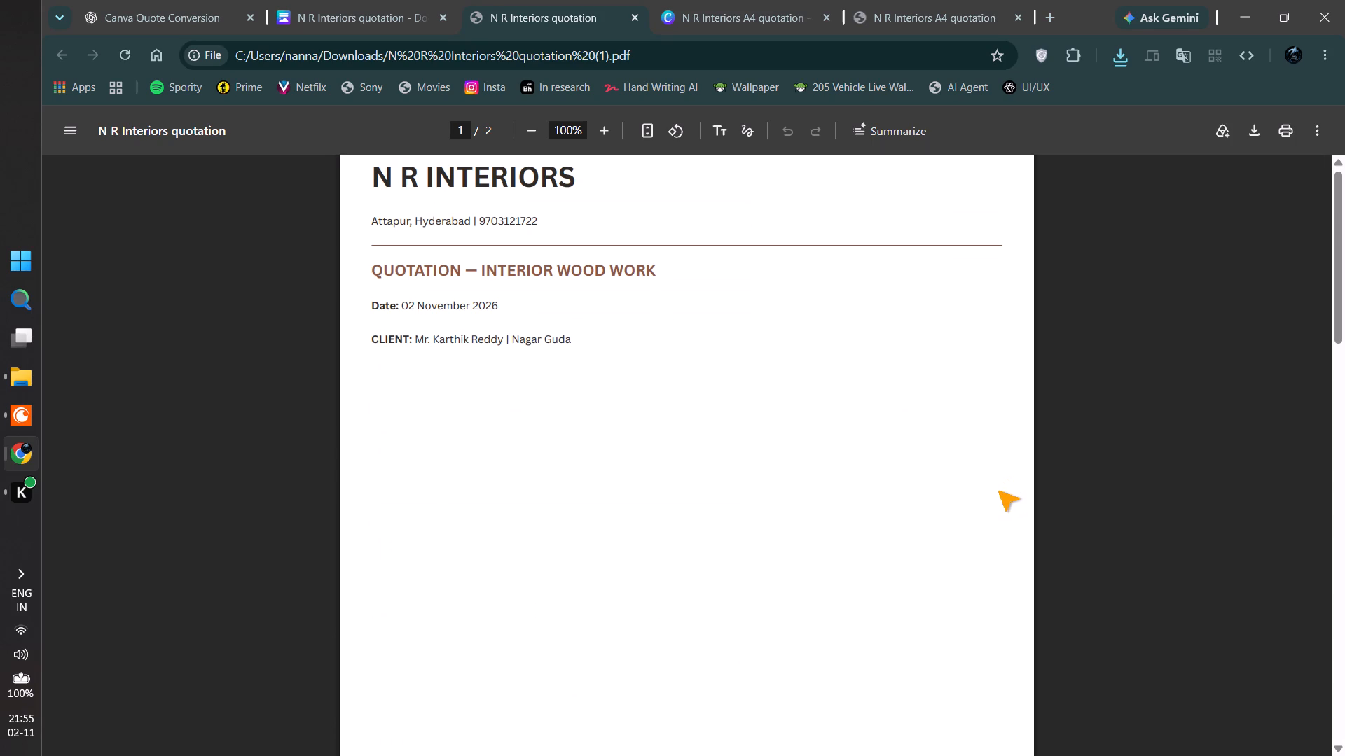
pyautogui.scroll(-12, 998, 493)
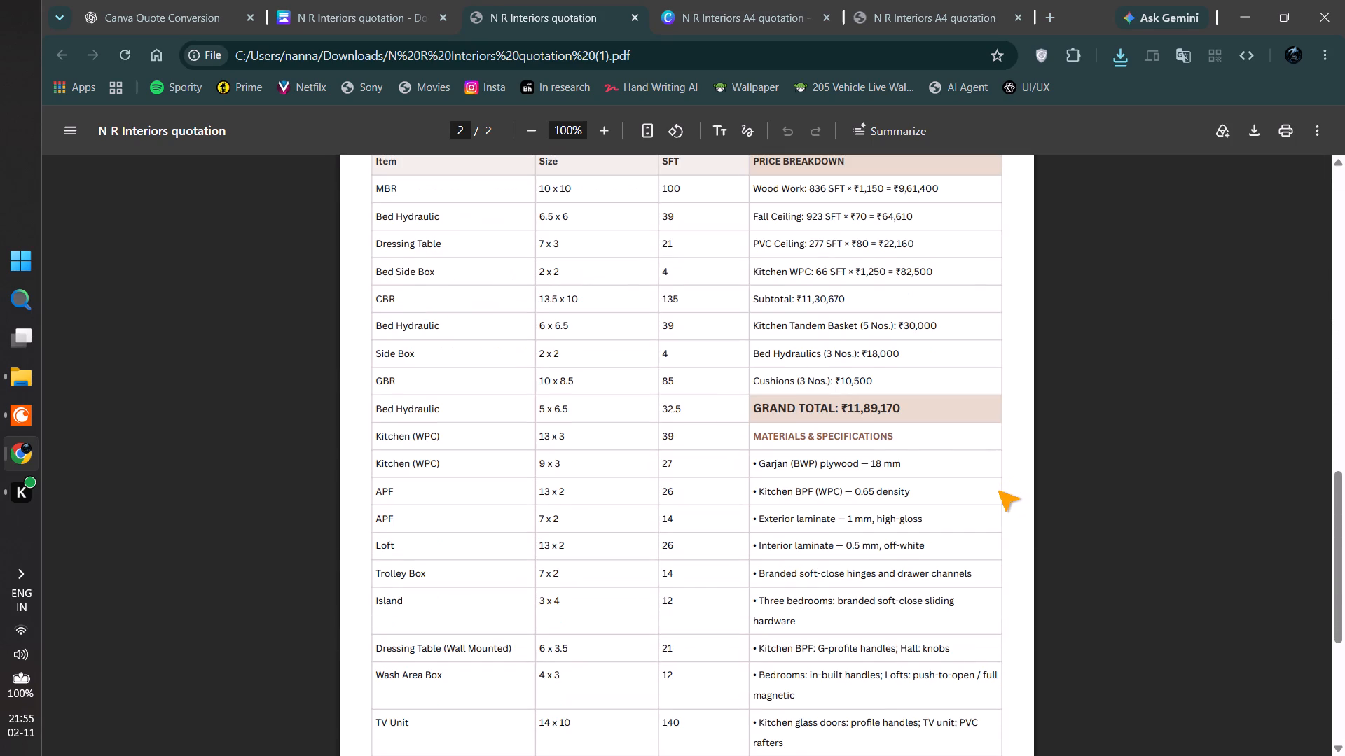
pyautogui.keyDown('ctrl'); pyautogui.scroll(-6, 998, 493); pyautogui.keyUp('ctrl')
pyautogui.keyDown('ctrl'); pyautogui.scroll(2, 998, 493); pyautogui.keyUp('ctrl')
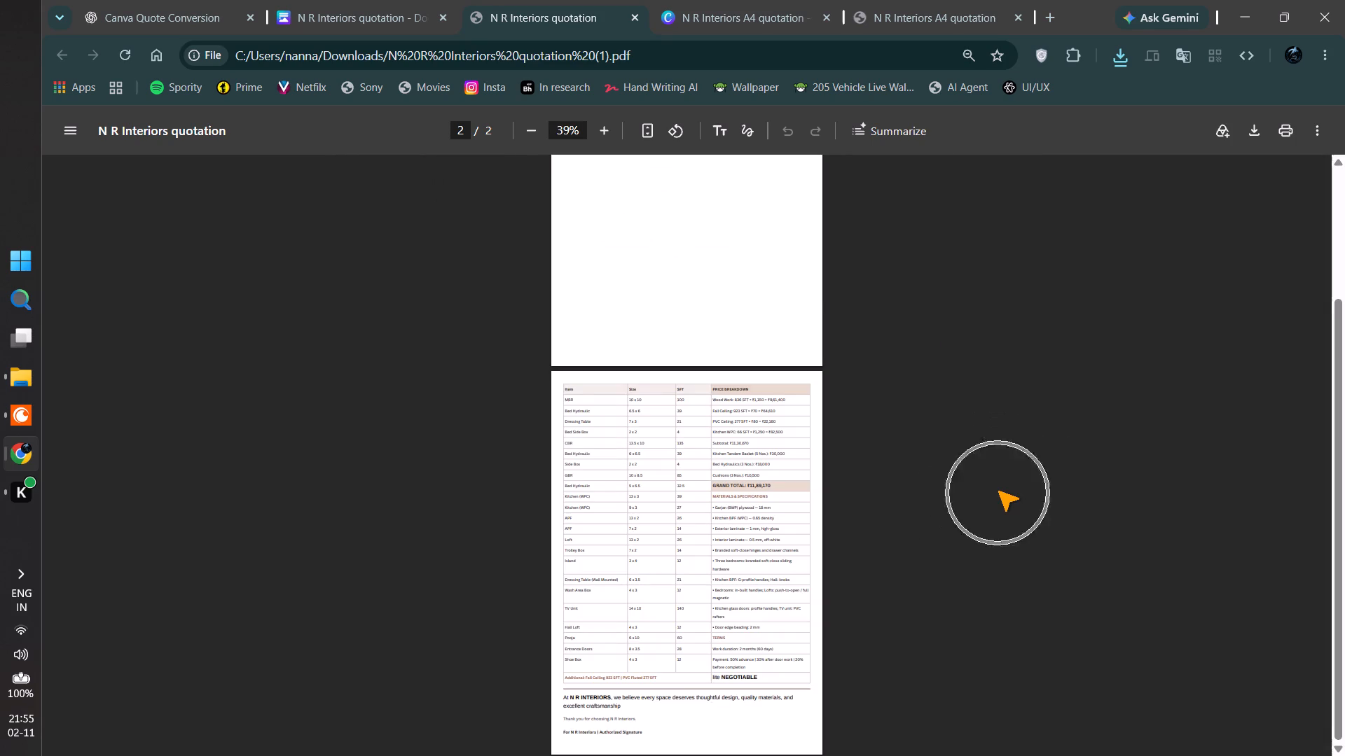
pyautogui.scroll(4, 998, 493)
# Look over the earlier "N R Interiors A4 quotation" PDF for comparison and return to the editable one-sheet quotation document.
pyautogui.click(949, 0)
pyautogui.scroll(7, 1029, 476)
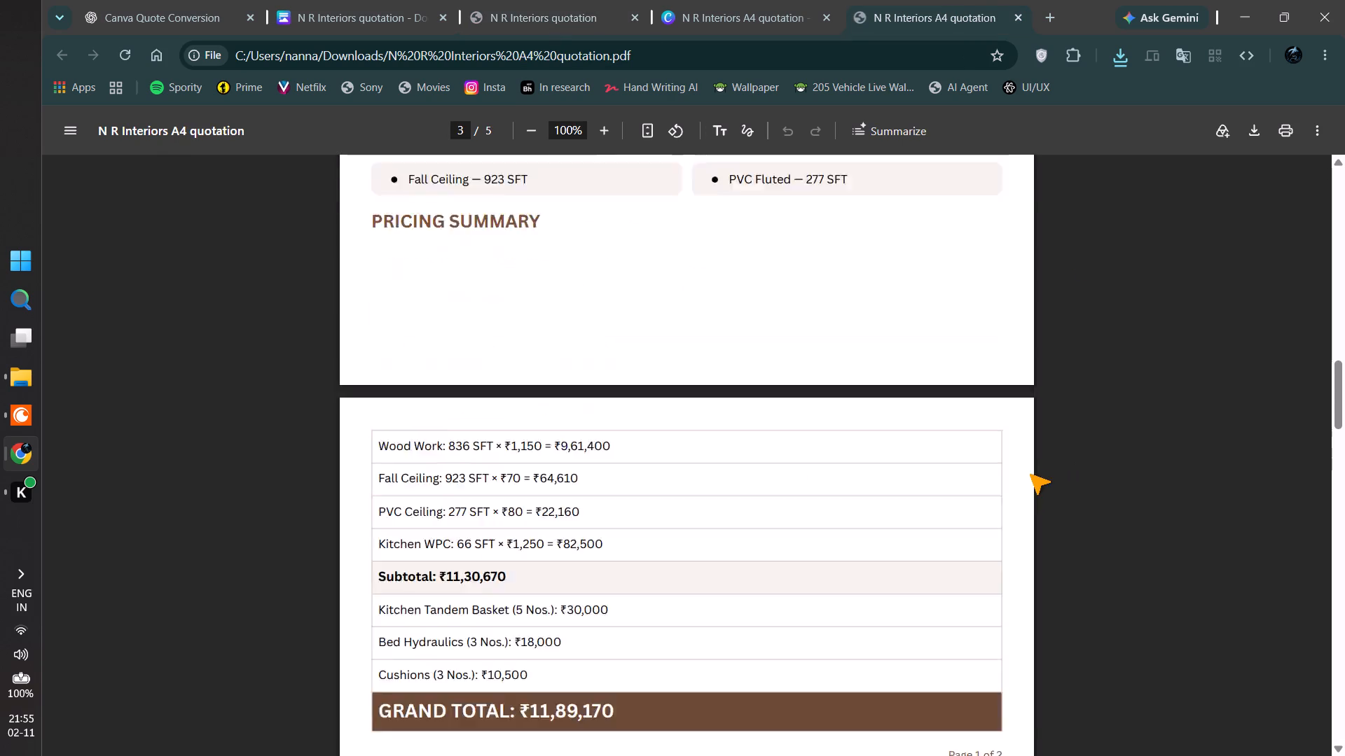
pyautogui.scroll(5, 1031, 480)
pyautogui.click(416, 0)
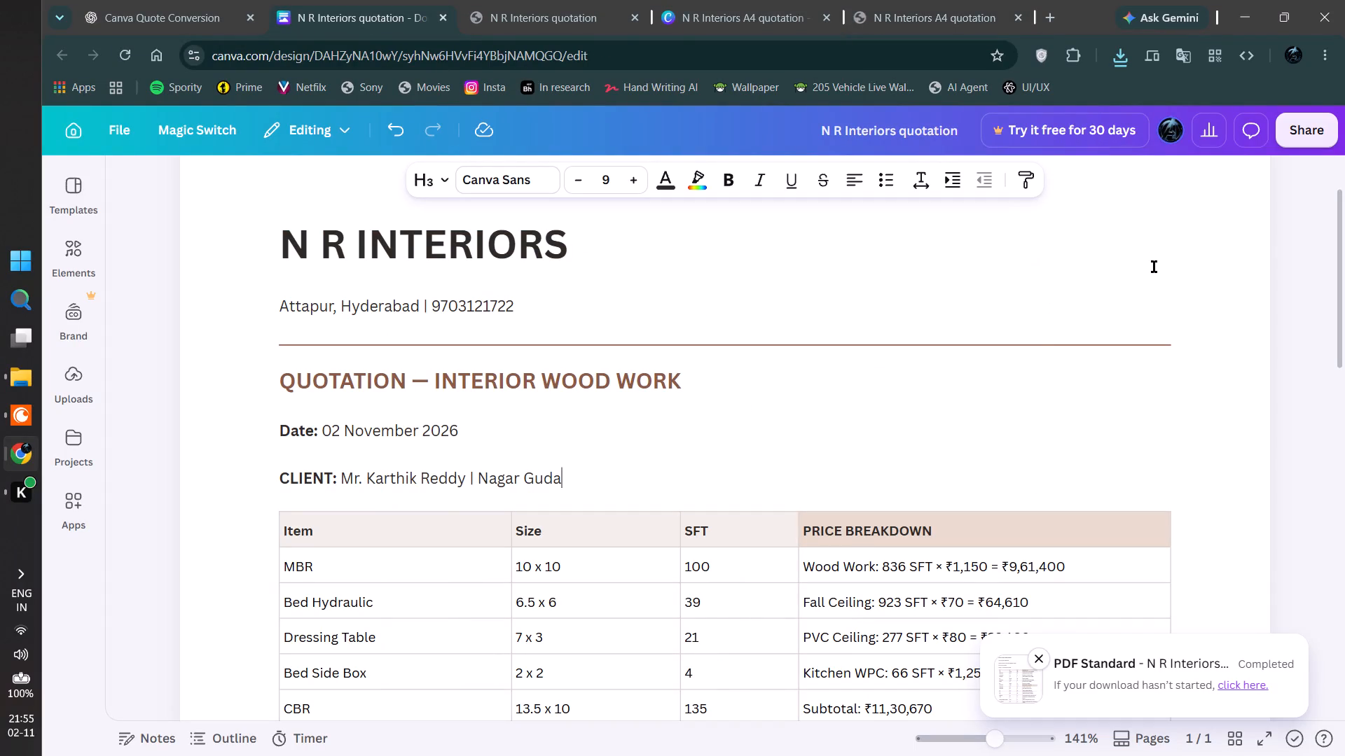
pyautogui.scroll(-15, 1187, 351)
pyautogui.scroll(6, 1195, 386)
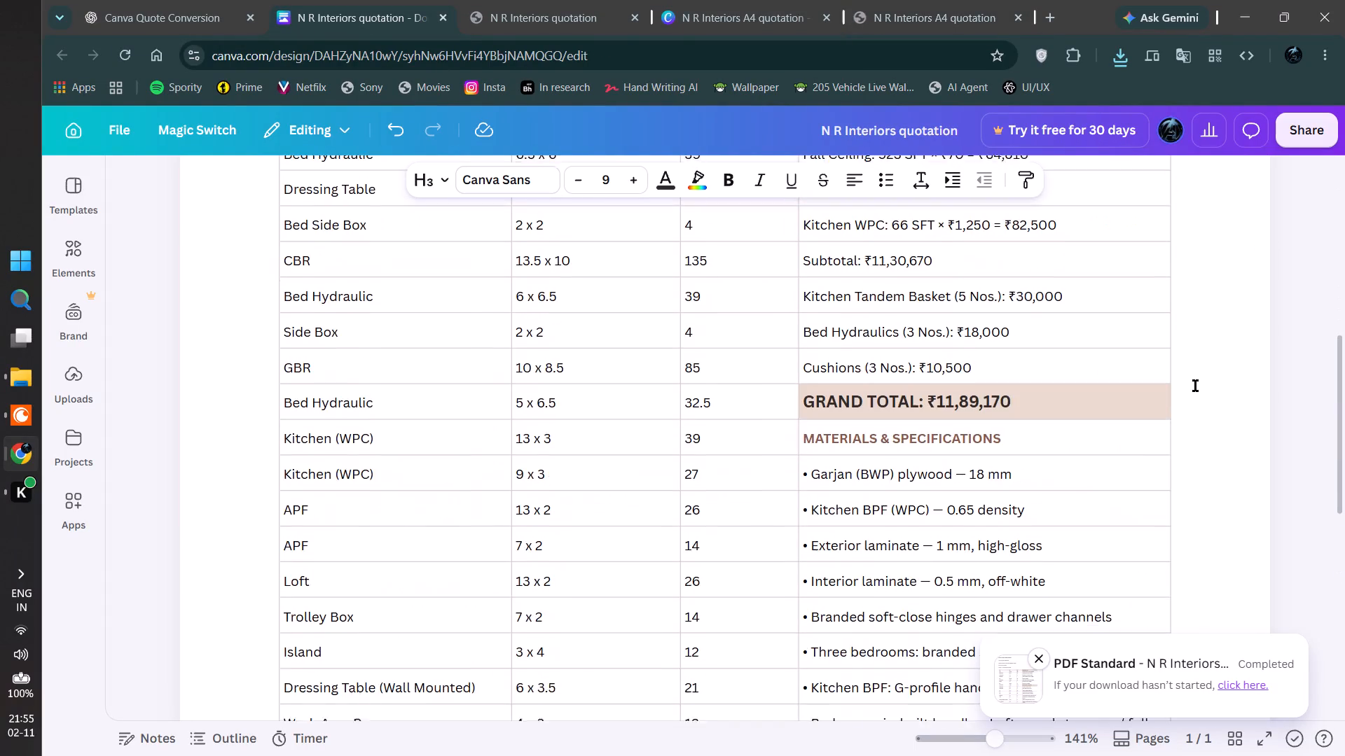
# Look through the quotation design's sharing, saving and publishing options for a way to export it.
pyautogui.scroll(15, 1195, 386)
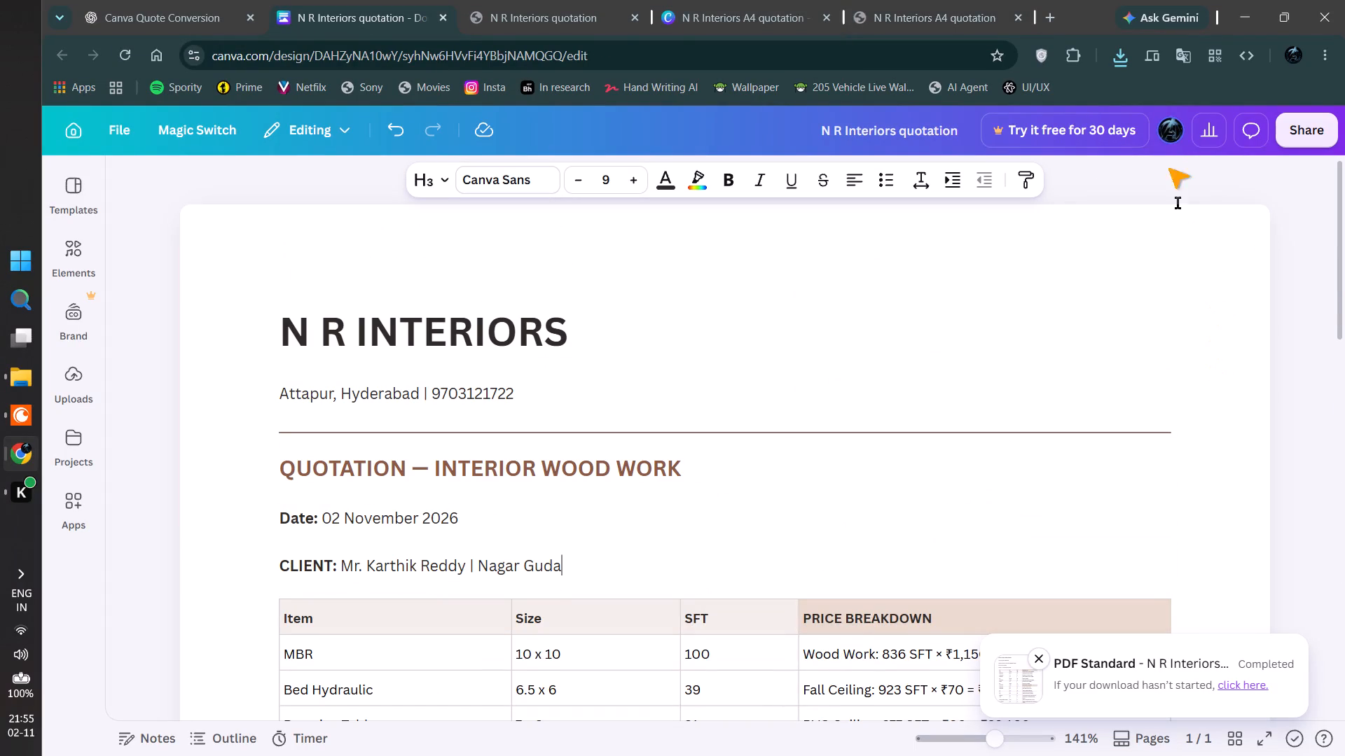
pyautogui.click(1320, 130)
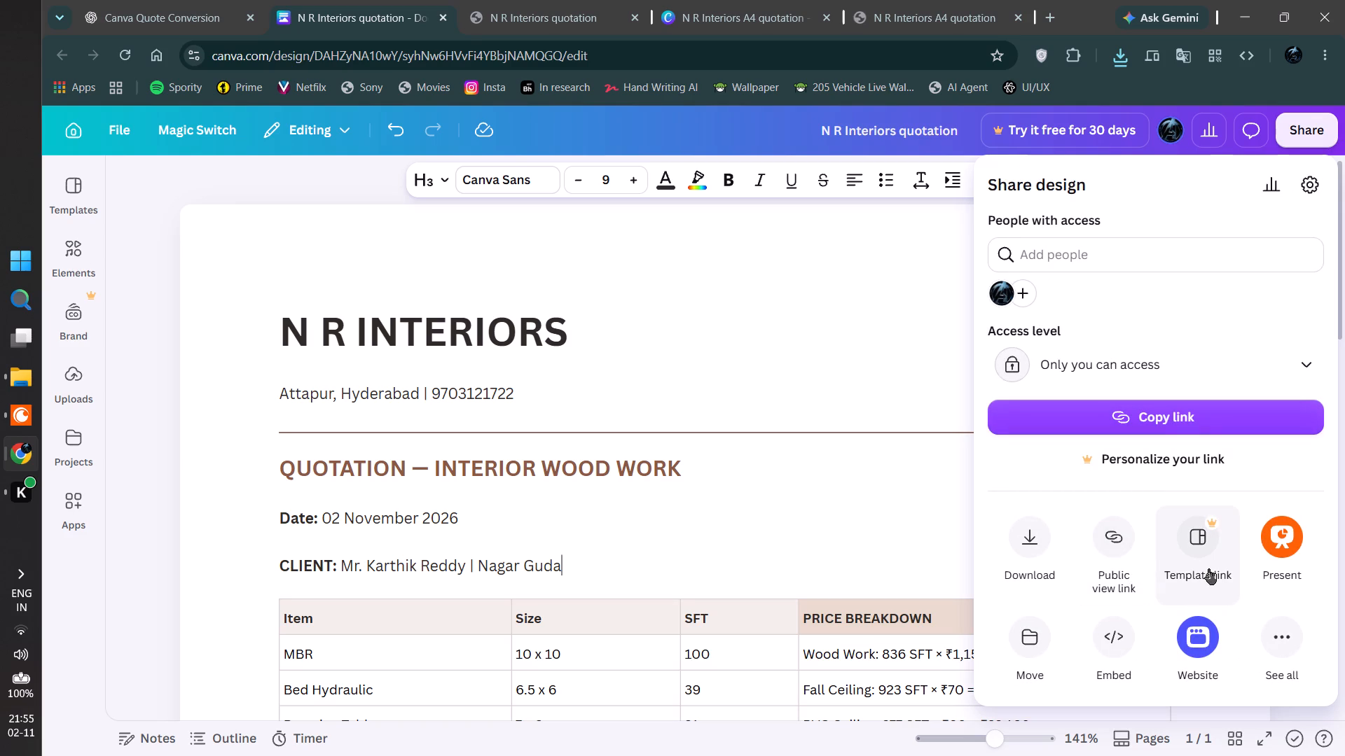
pyautogui.click(1284, 652)
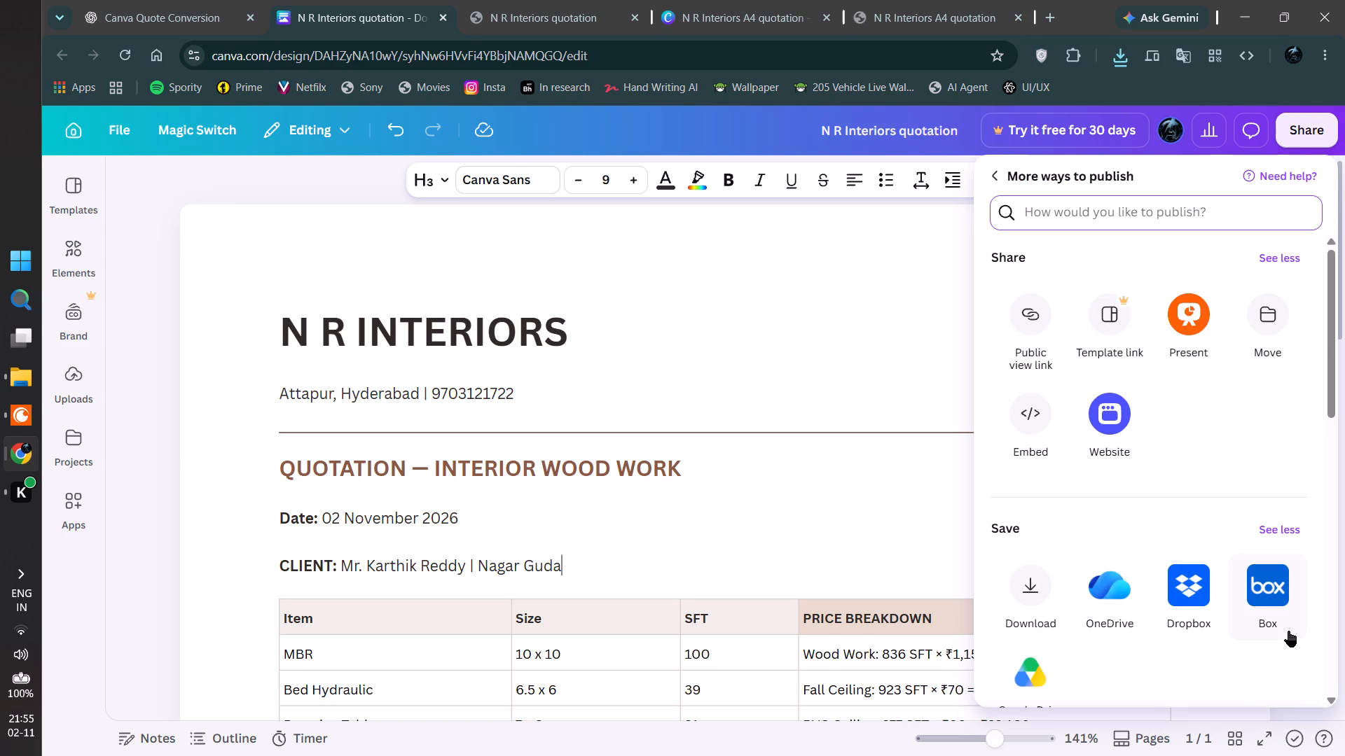
pyautogui.scroll(-3, 1288, 631)
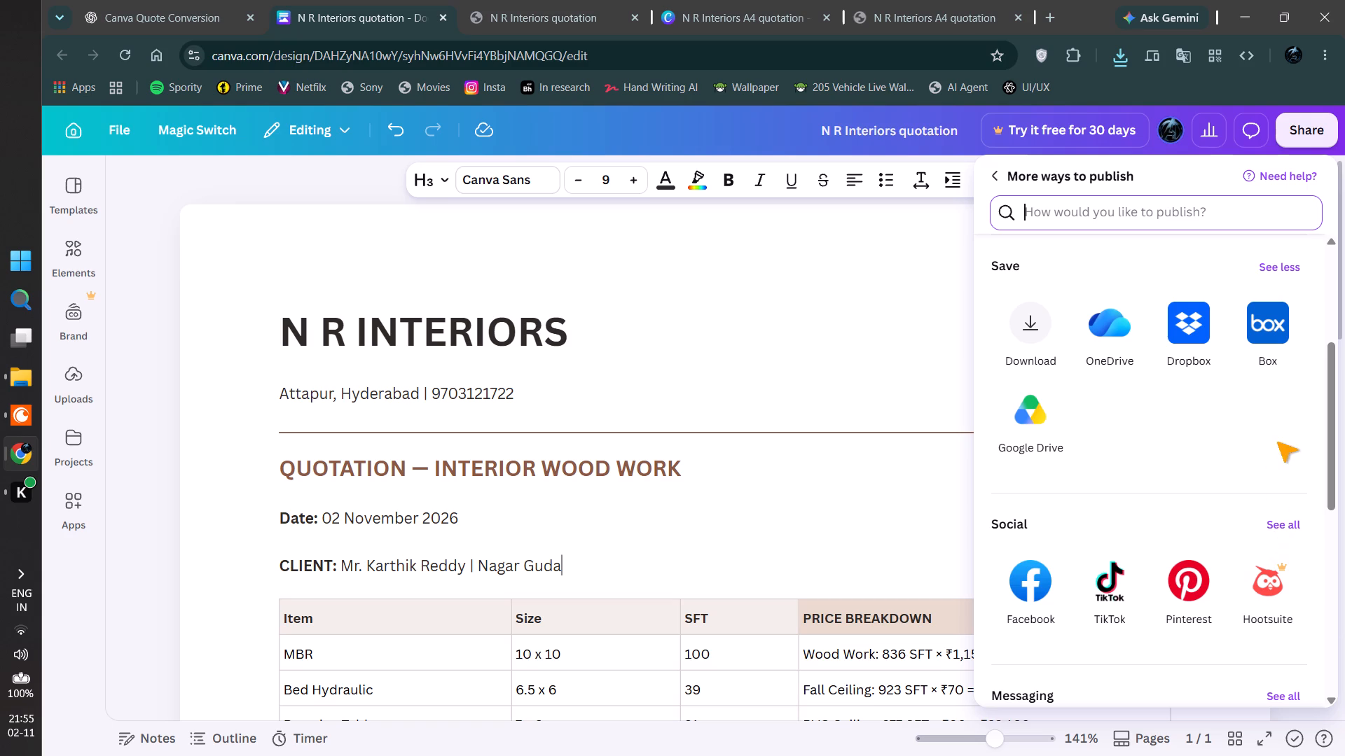
pyautogui.scroll(-5, 1276, 444)
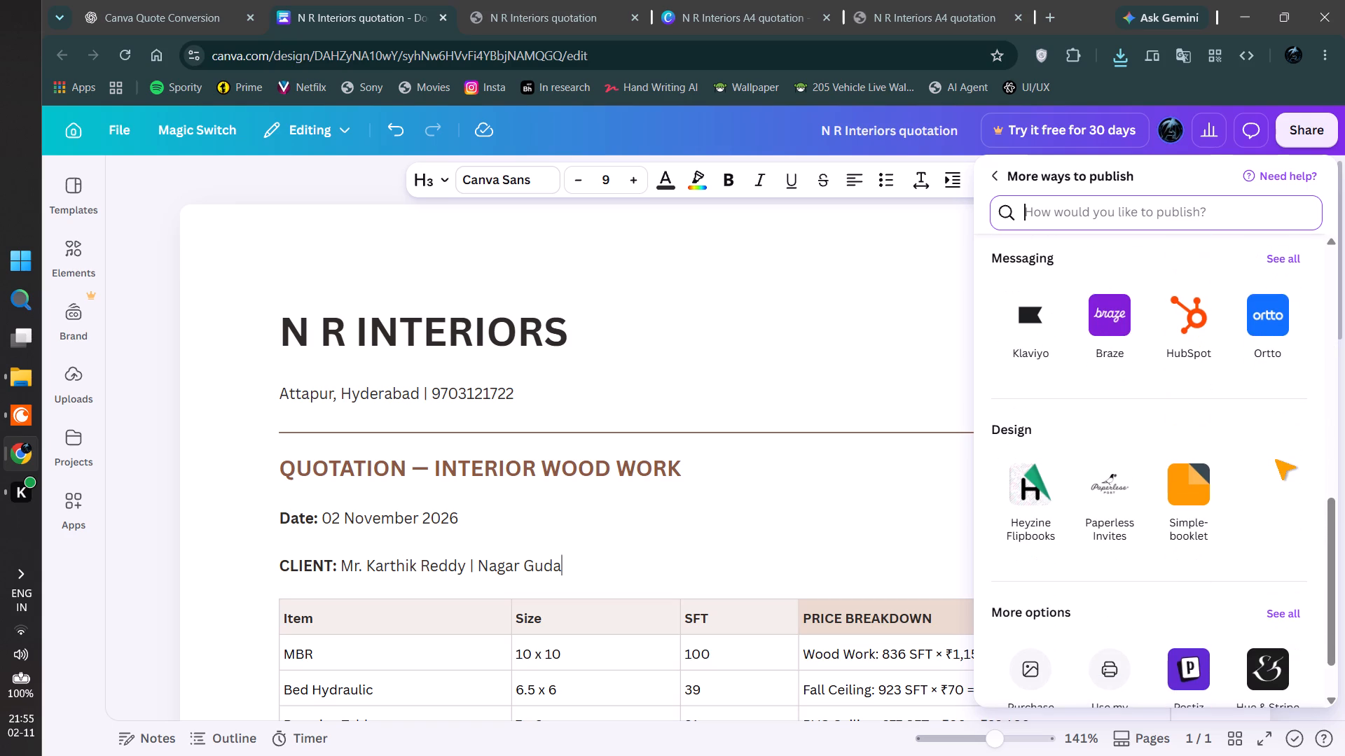
pyautogui.scroll(-3, 1274, 461)
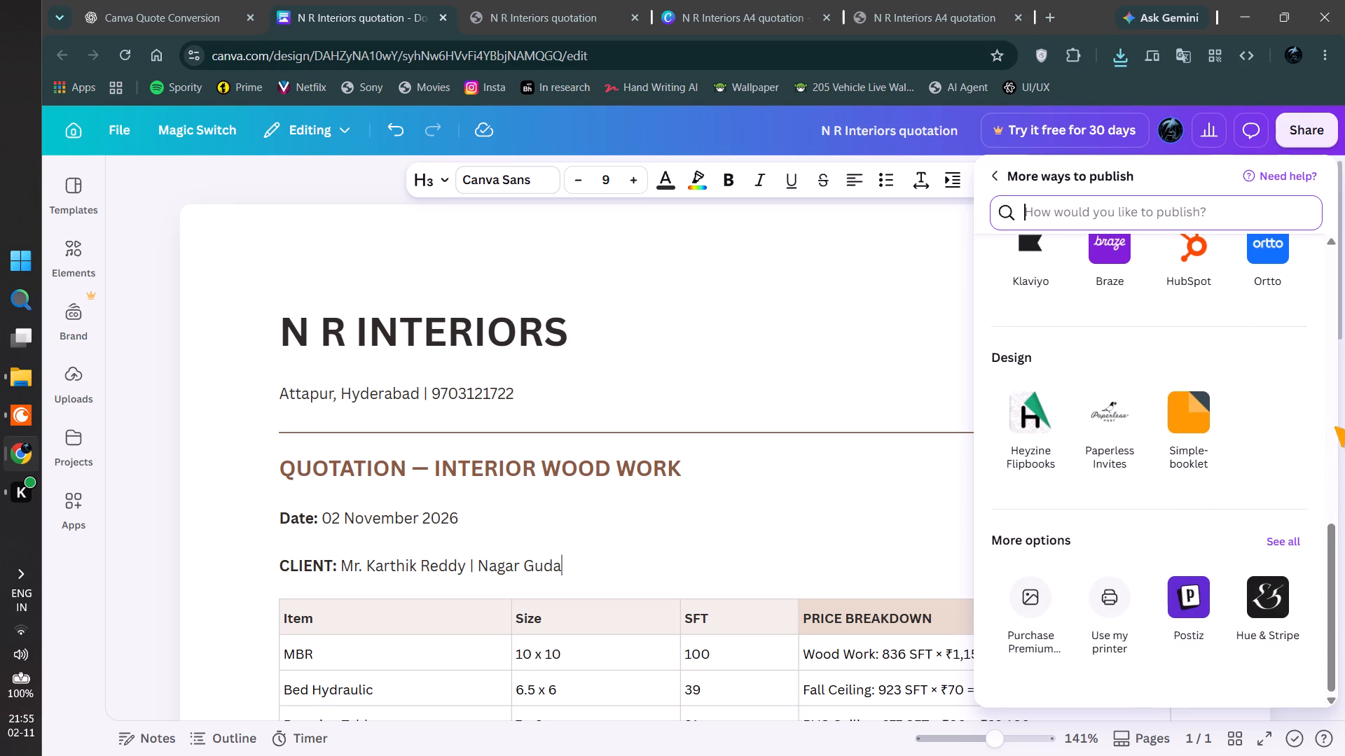
pyautogui.scroll(3, 1313, 479)
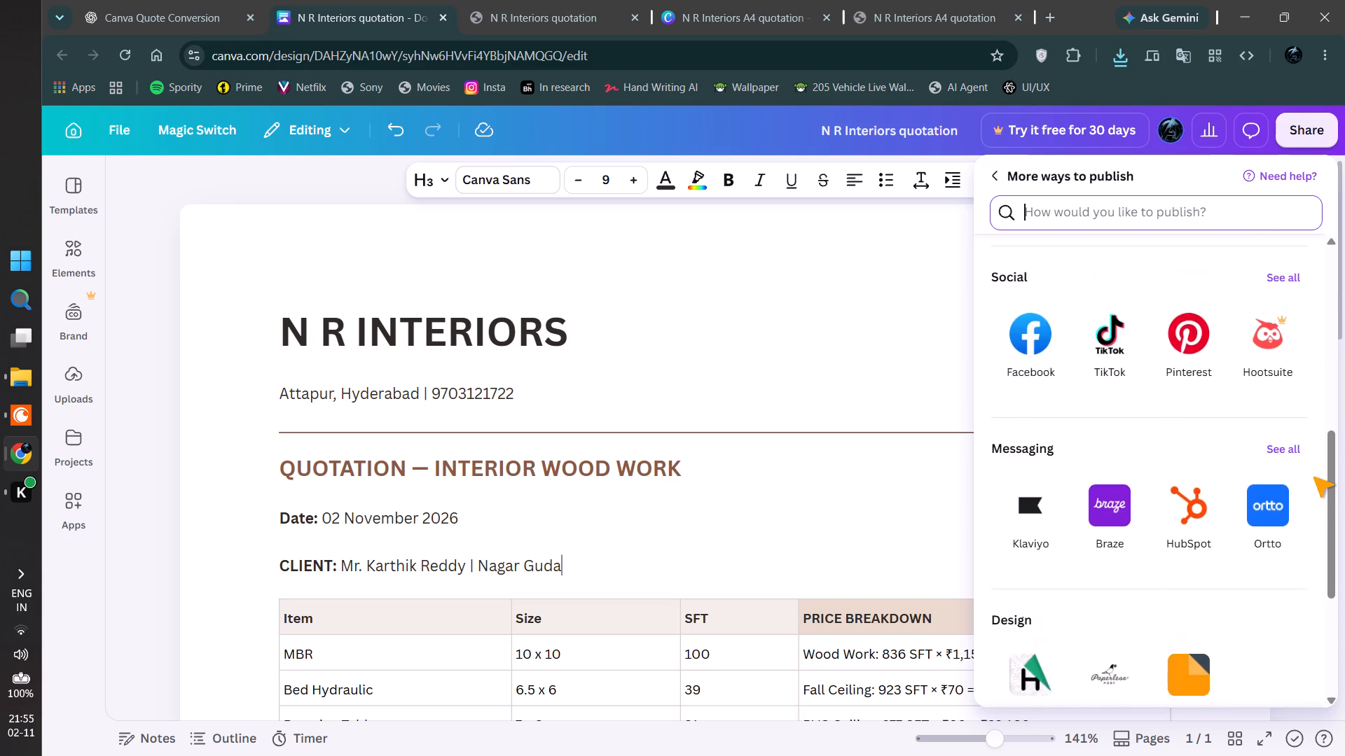
pyautogui.scroll(4, 1313, 479)
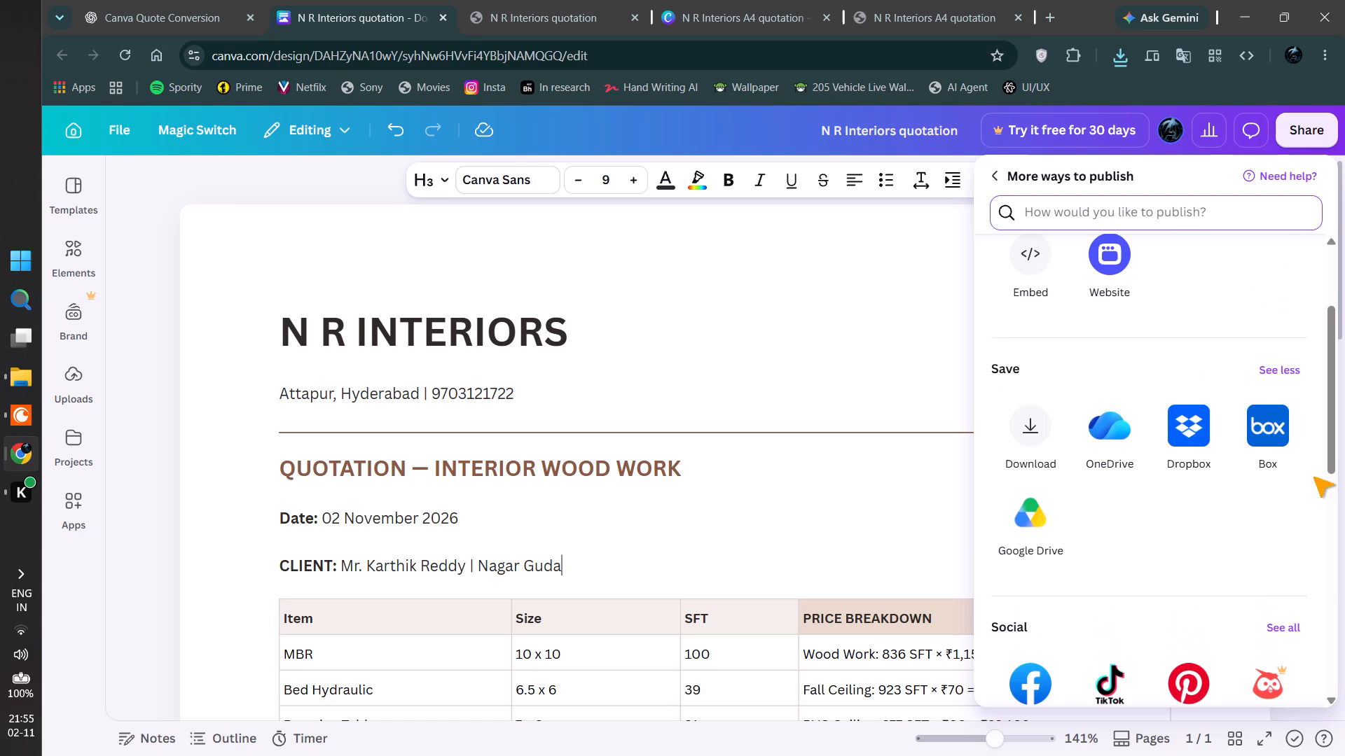
pyautogui.scroll(1, 1313, 479)
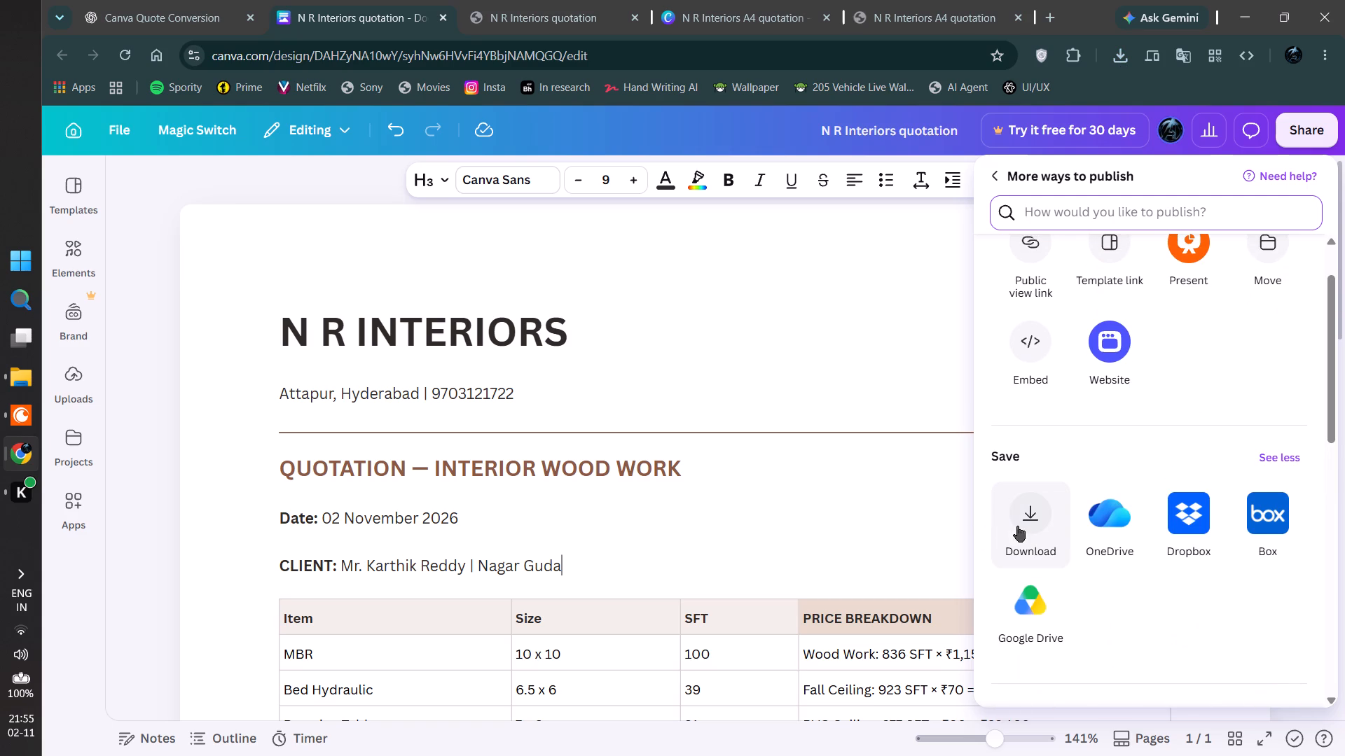
# Download the N R Interiors quotation as a DOCX Microsoft Word document.
pyautogui.click(1017, 526)
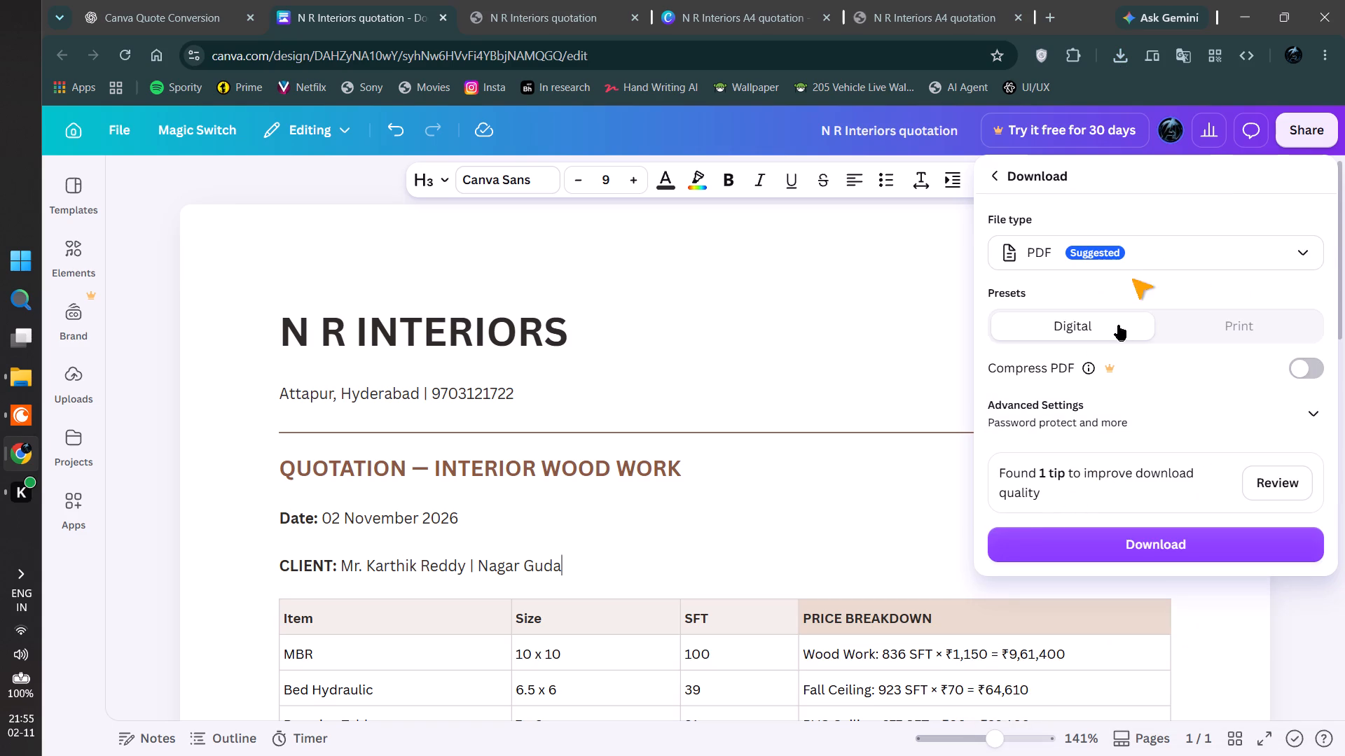
pyautogui.click(1143, 248)
pyautogui.click(1253, 226)
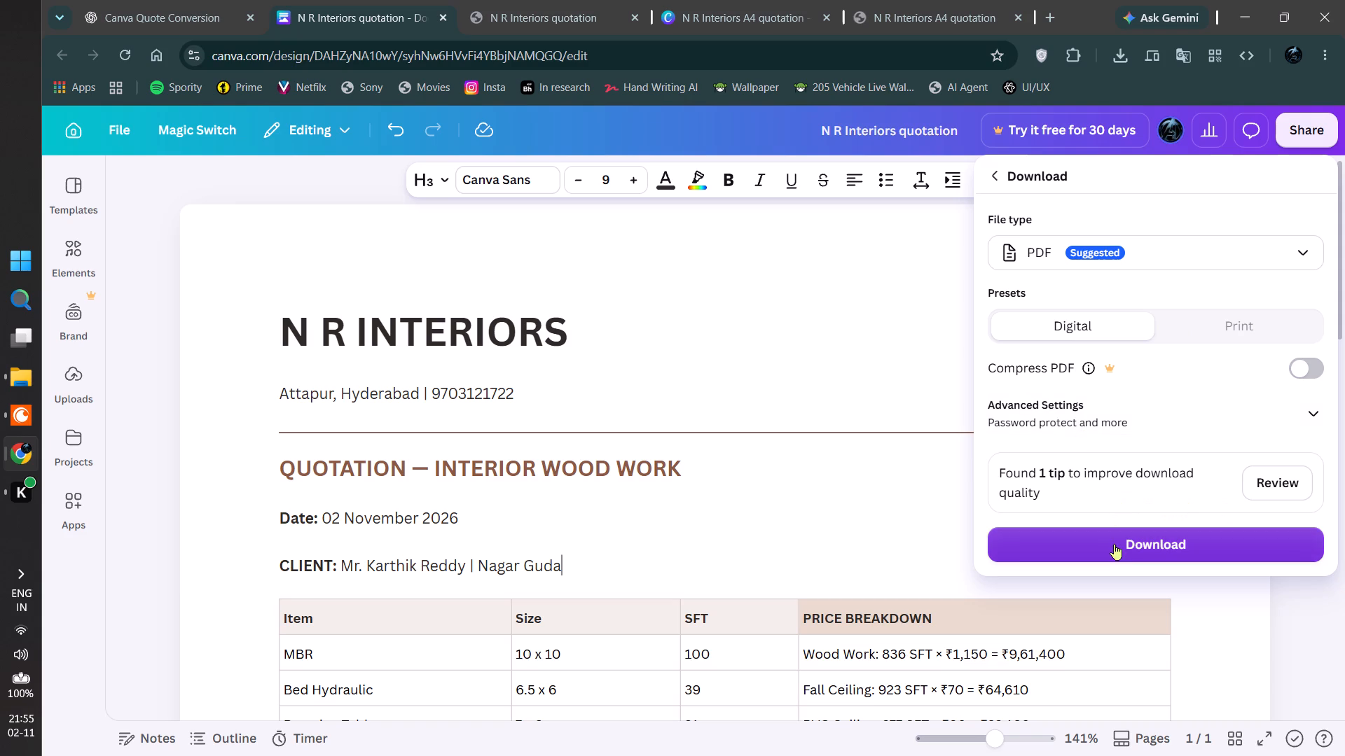
pyautogui.click(1207, 210)
pyautogui.click(1195, 250)
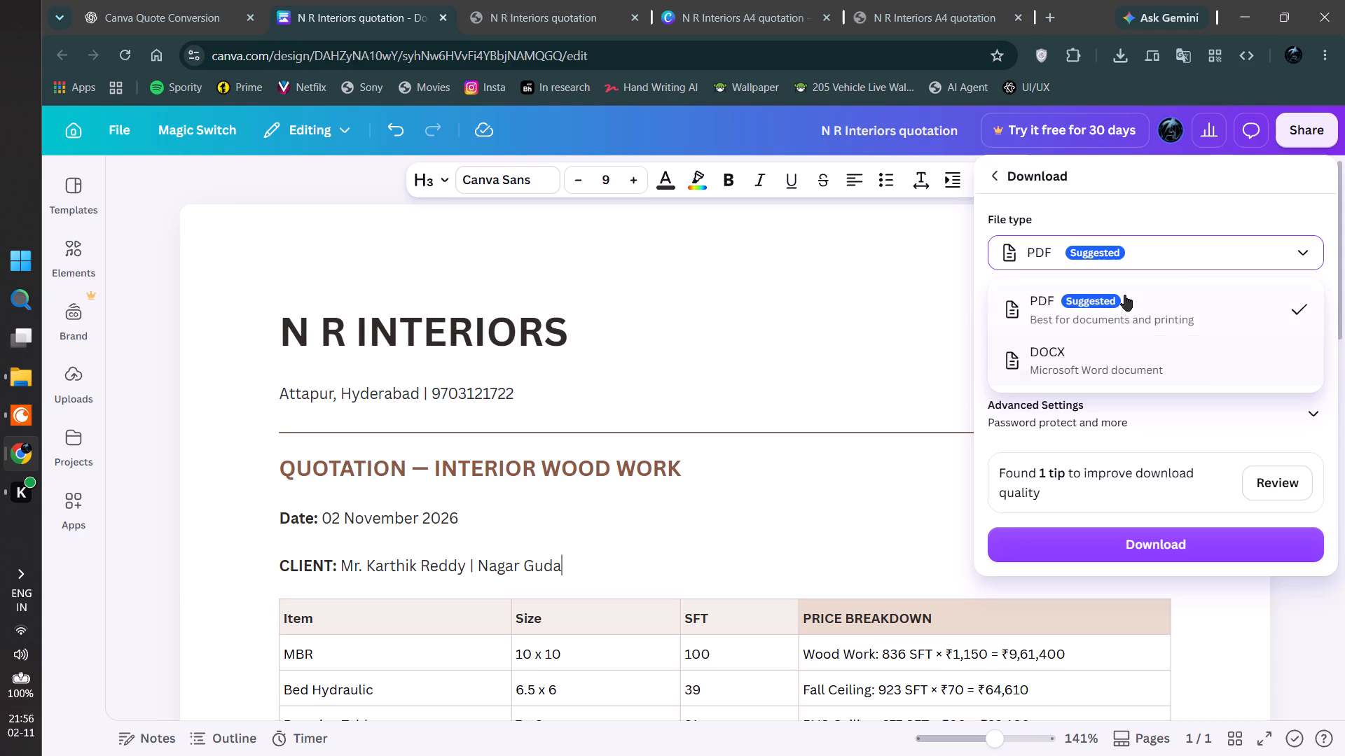
pyautogui.click(1151, 178)
pyautogui.click(1221, 270)
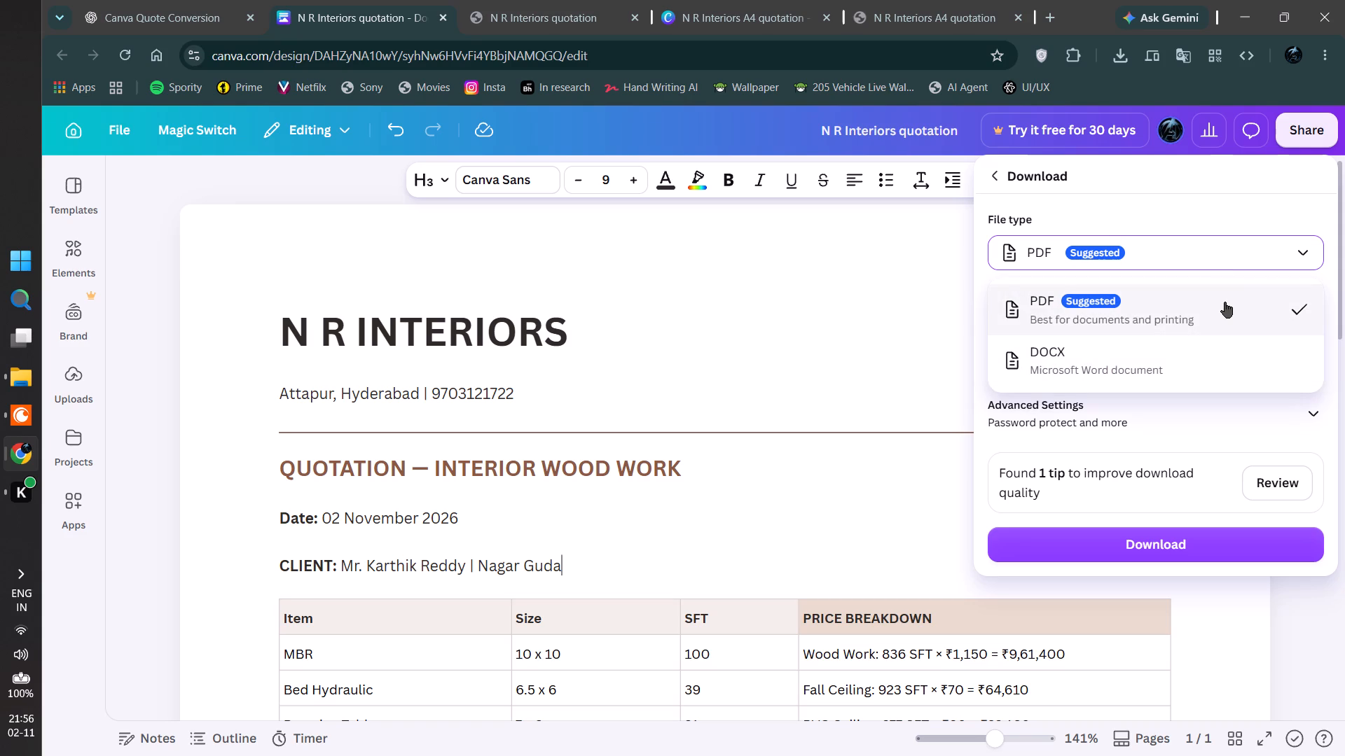
pyautogui.click(1225, 302)
pyautogui.click(1189, 246)
pyautogui.click(1156, 365)
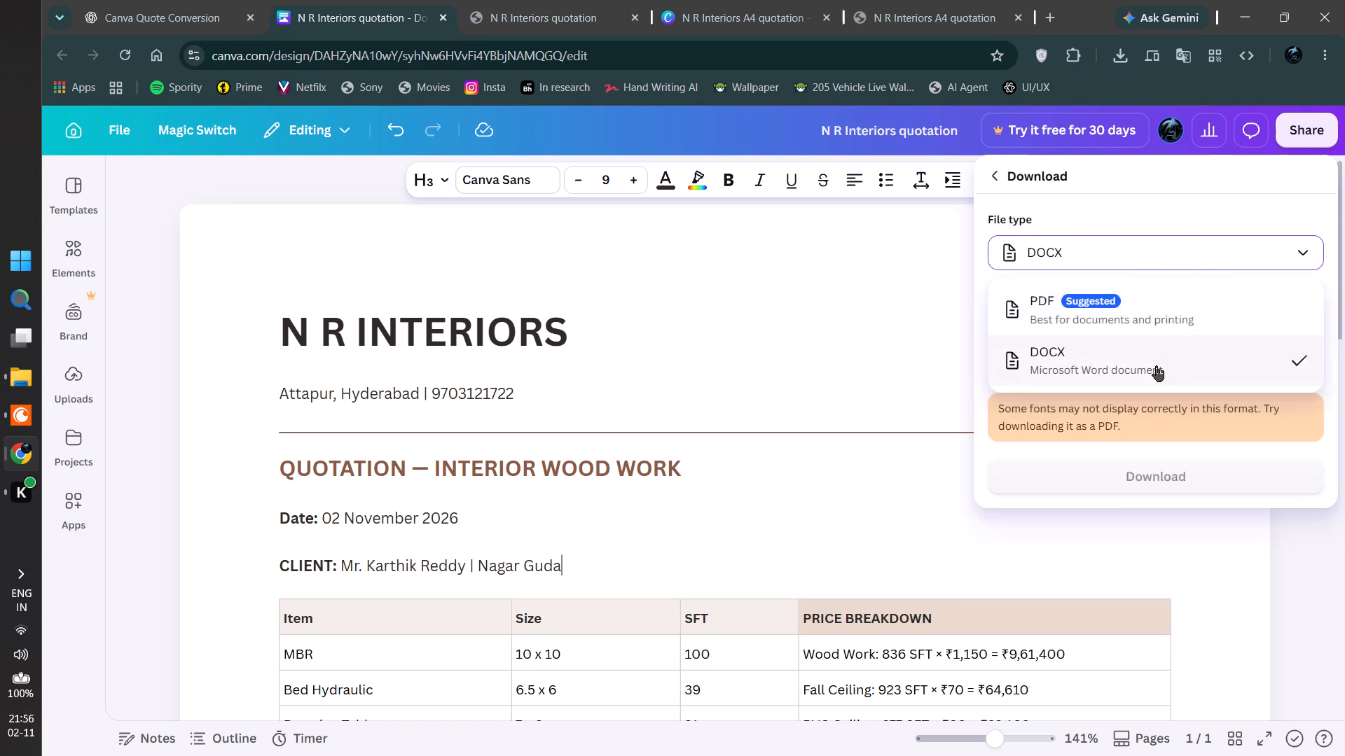
pyautogui.click(1133, 482)
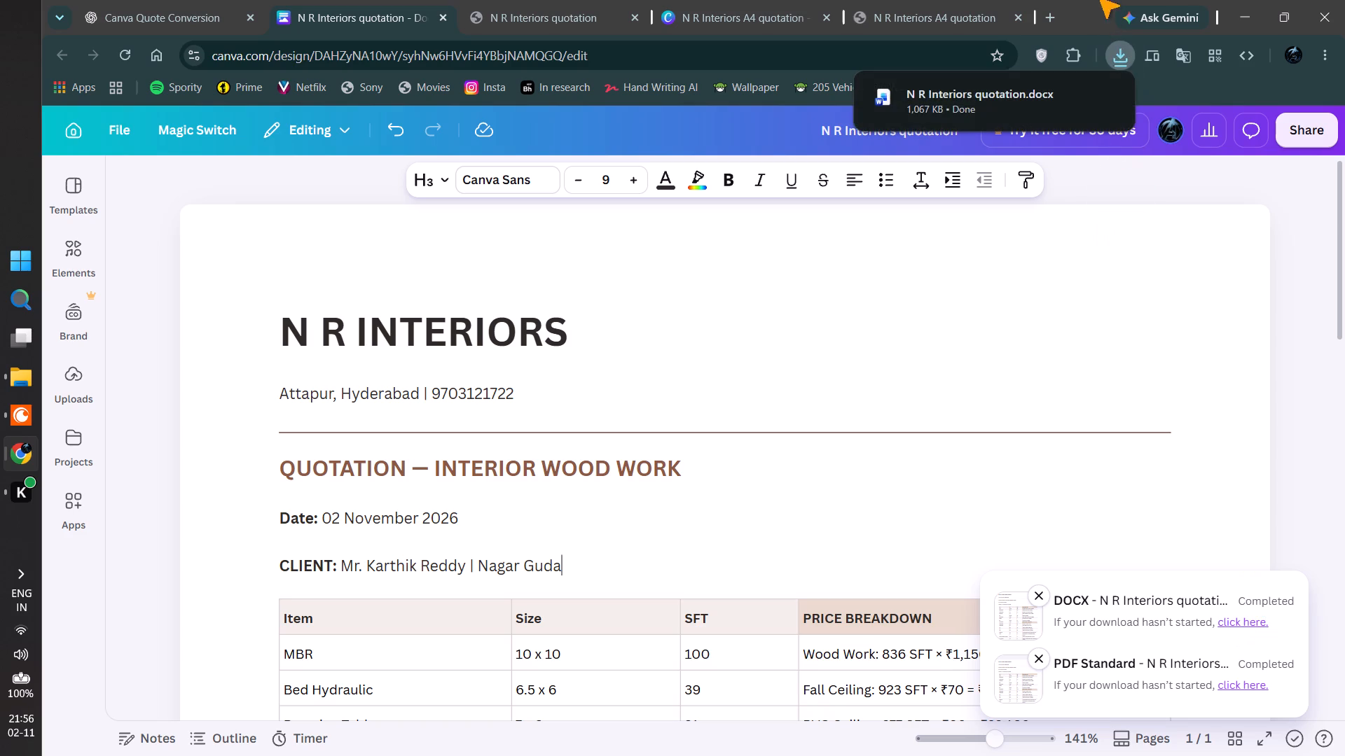
# Open the downloaded N R Interiors quotation.docx in Word, dismiss the support notice page and enable editing.
pyautogui.click(998, 92)
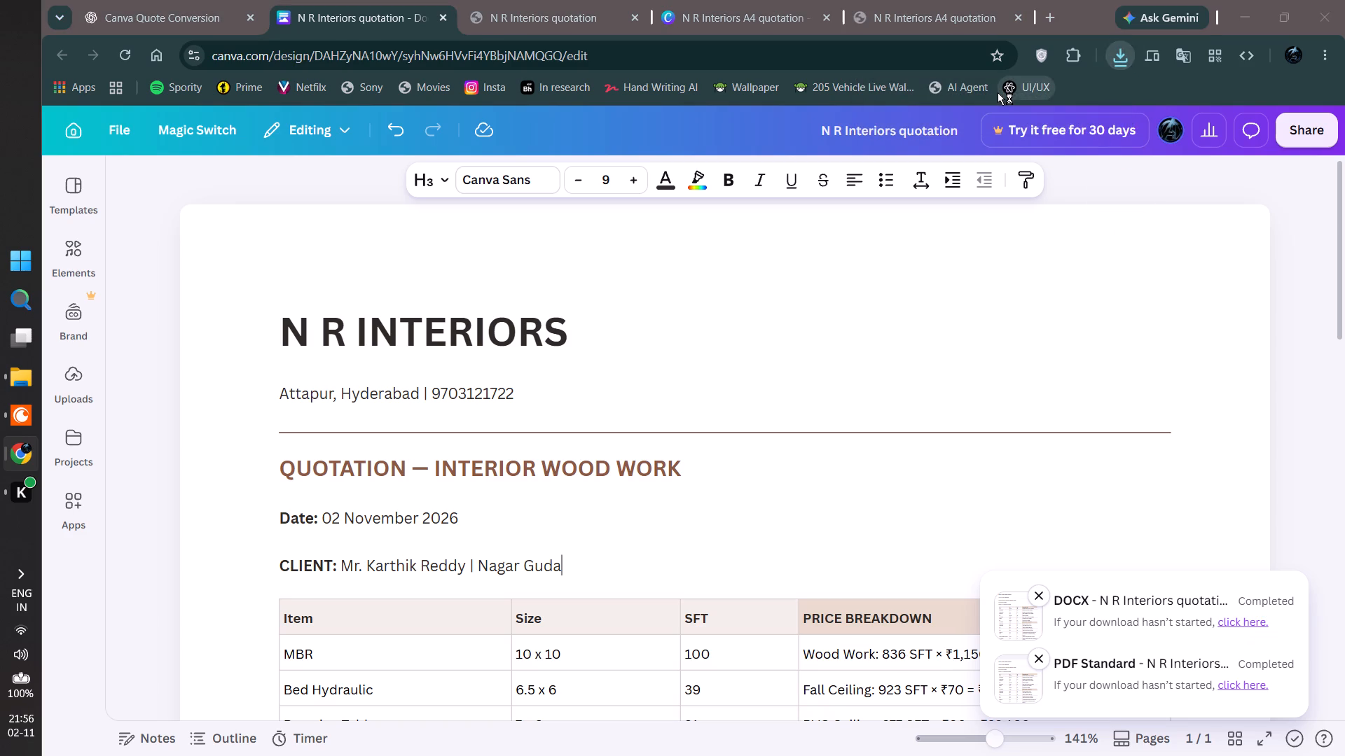
pyautogui.click(673, 112)
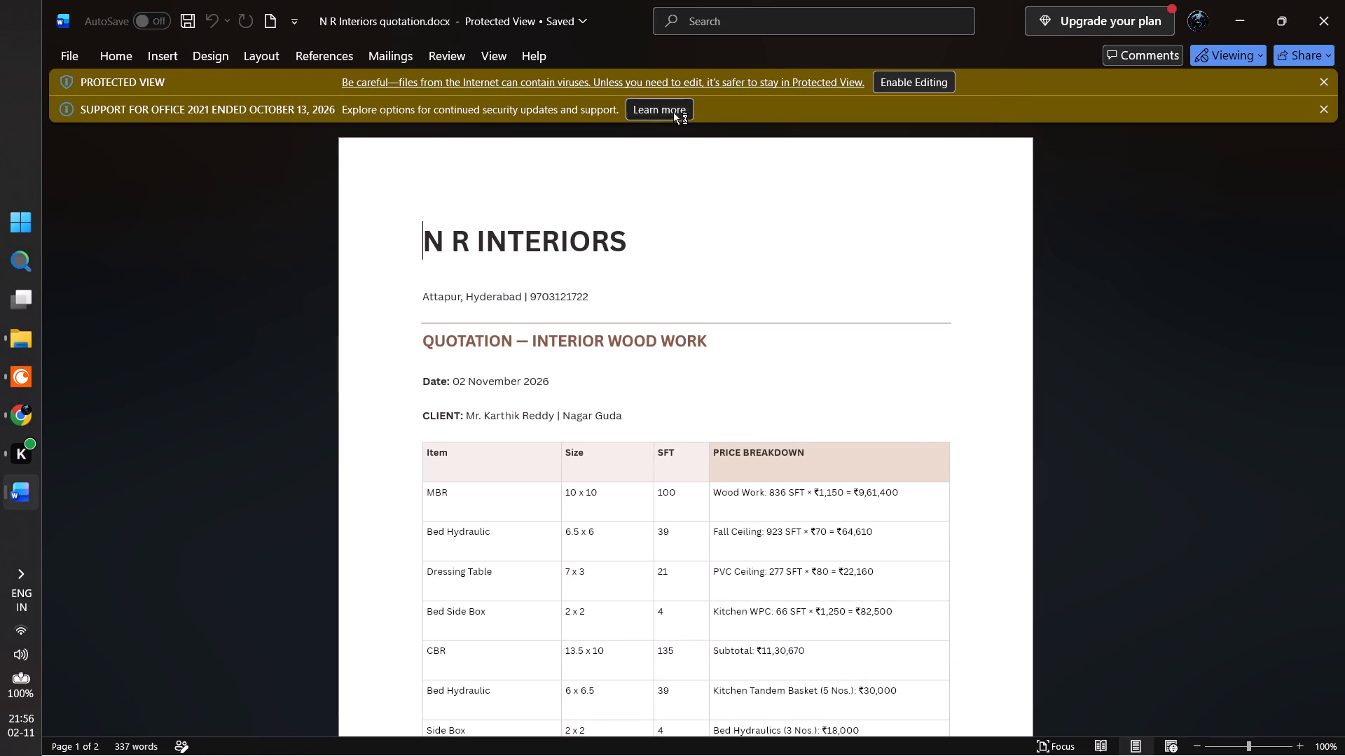
pyautogui.click(1344, 0)
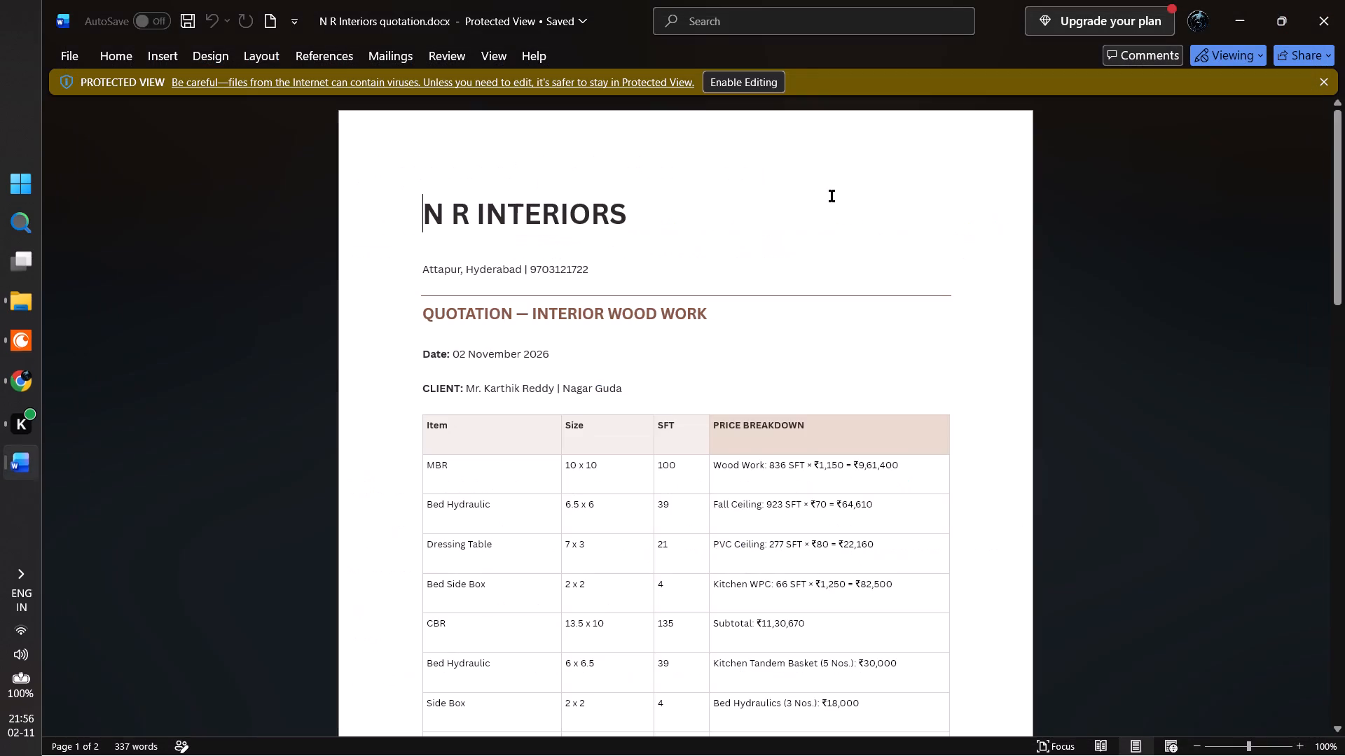
pyautogui.click(765, 78)
# Examine the Word version's header, item table, page break and closing lines across both pages.
pyautogui.scroll(-7, 655, 246)
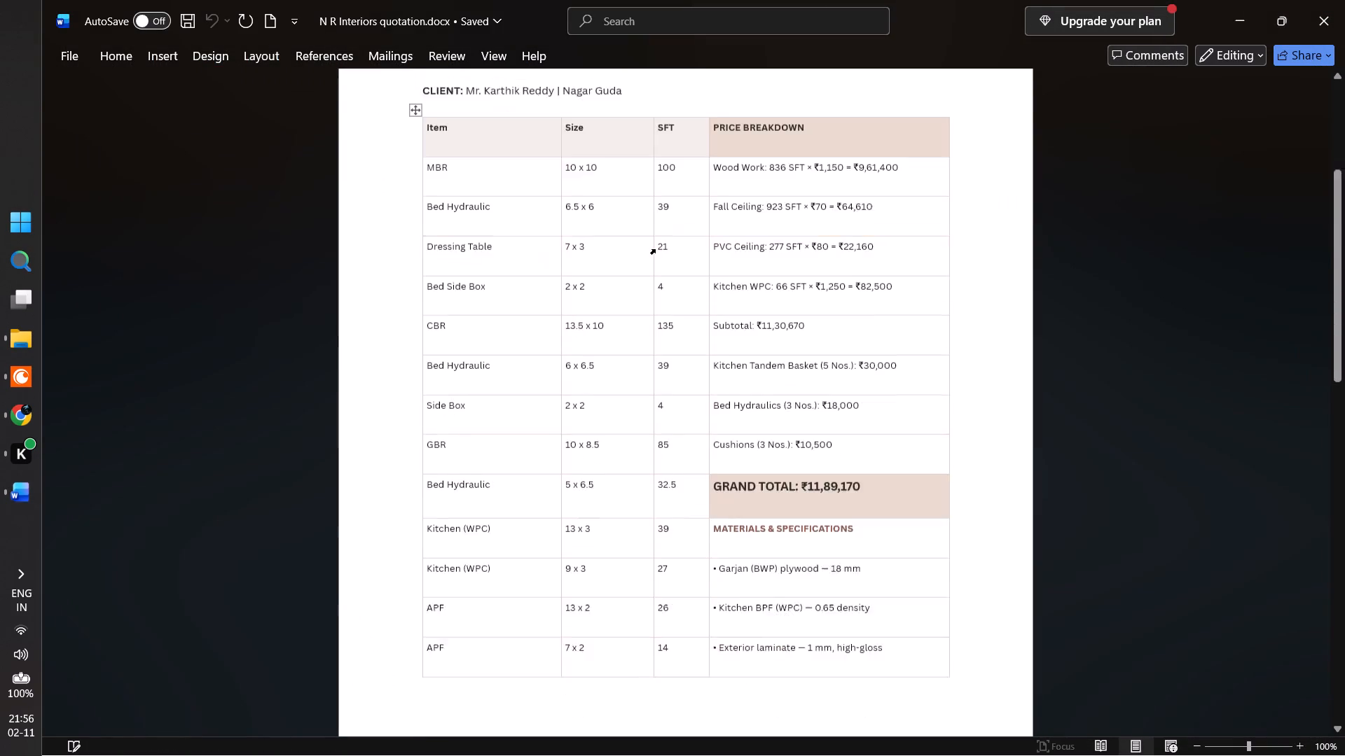
pyautogui.scroll(-6, 653, 257)
pyautogui.scroll(-8, 750, 269)
pyautogui.scroll(-4, 911, 323)
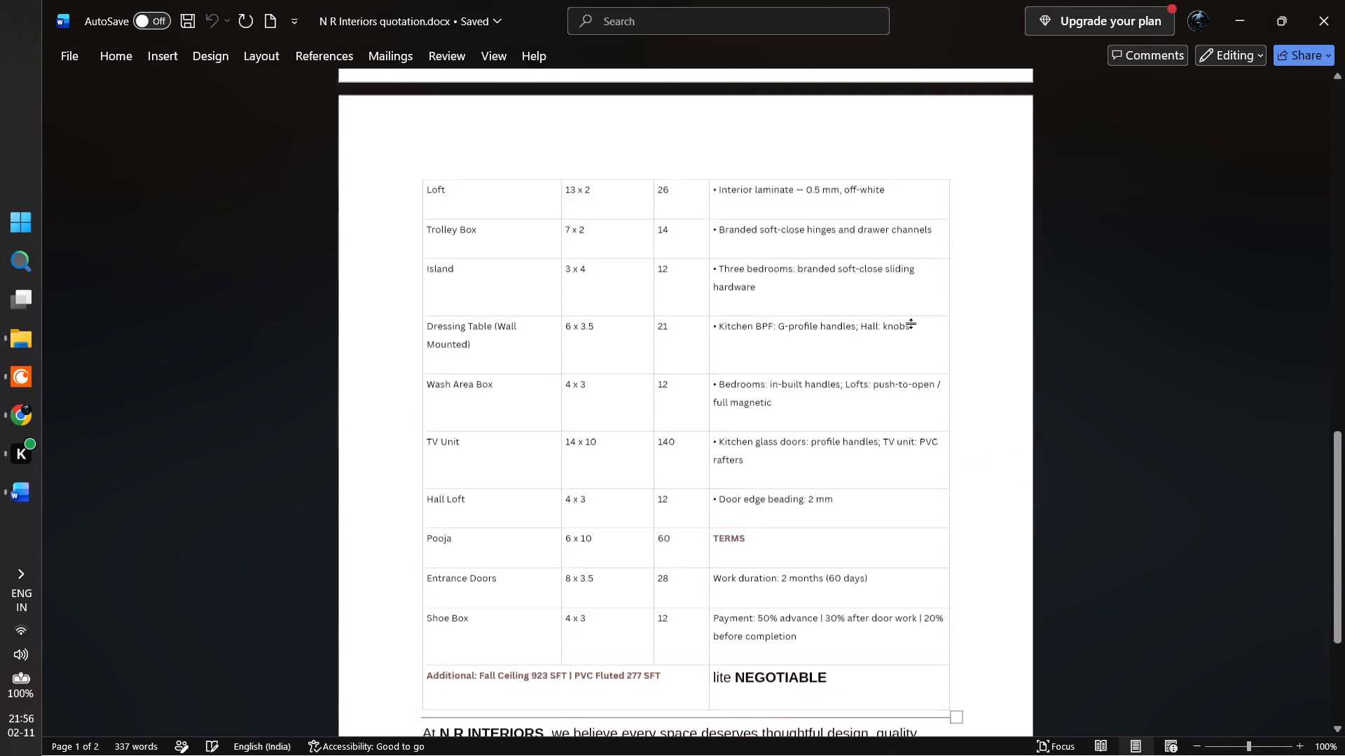
pyautogui.scroll(-3, 911, 323)
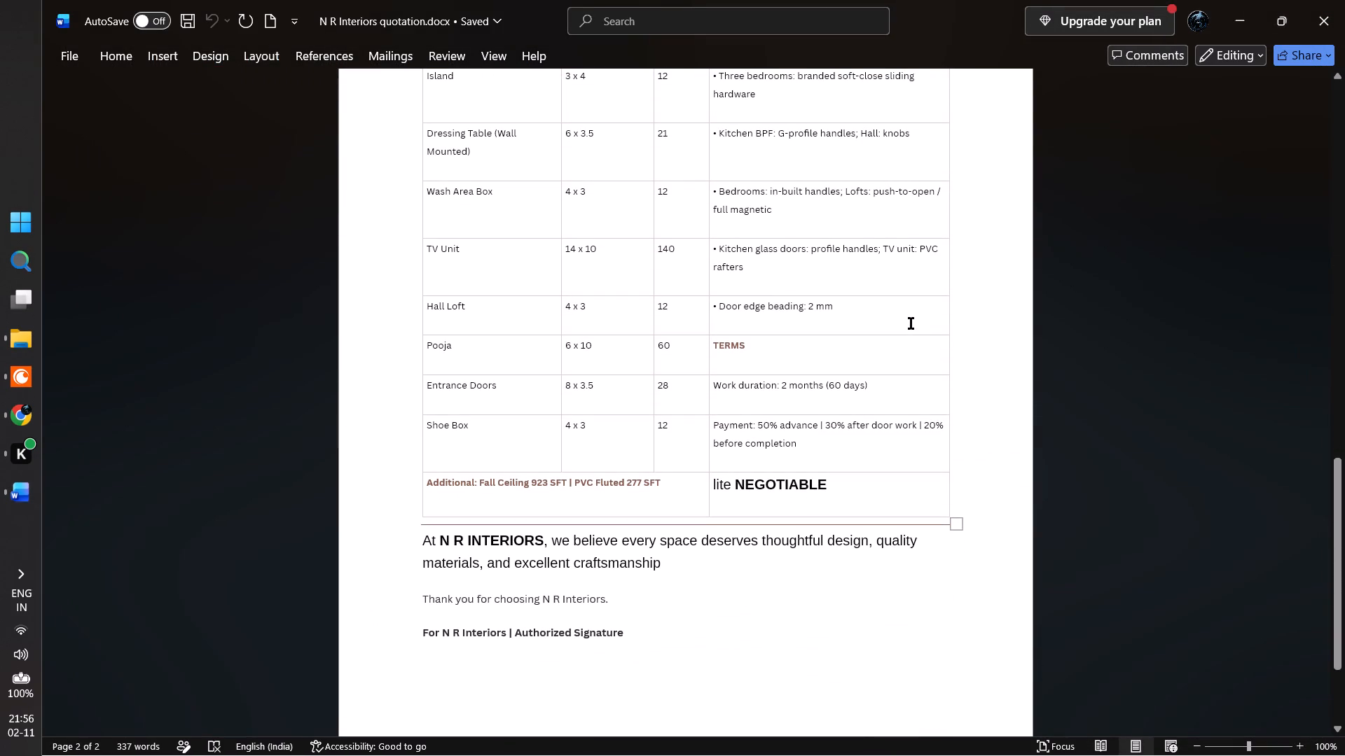
pyautogui.scroll(-8, 972, 323)
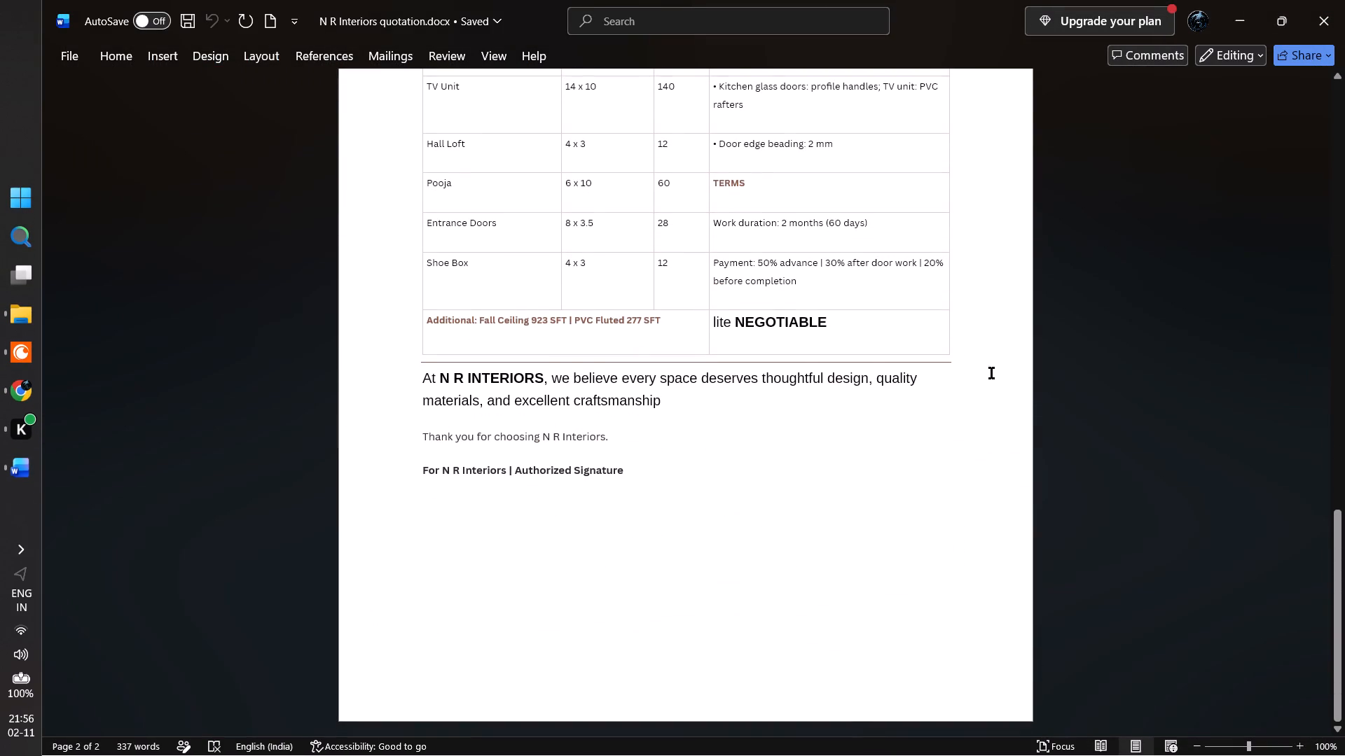
pyautogui.scroll(-1, 991, 373)
pyautogui.scroll(19, 994, 391)
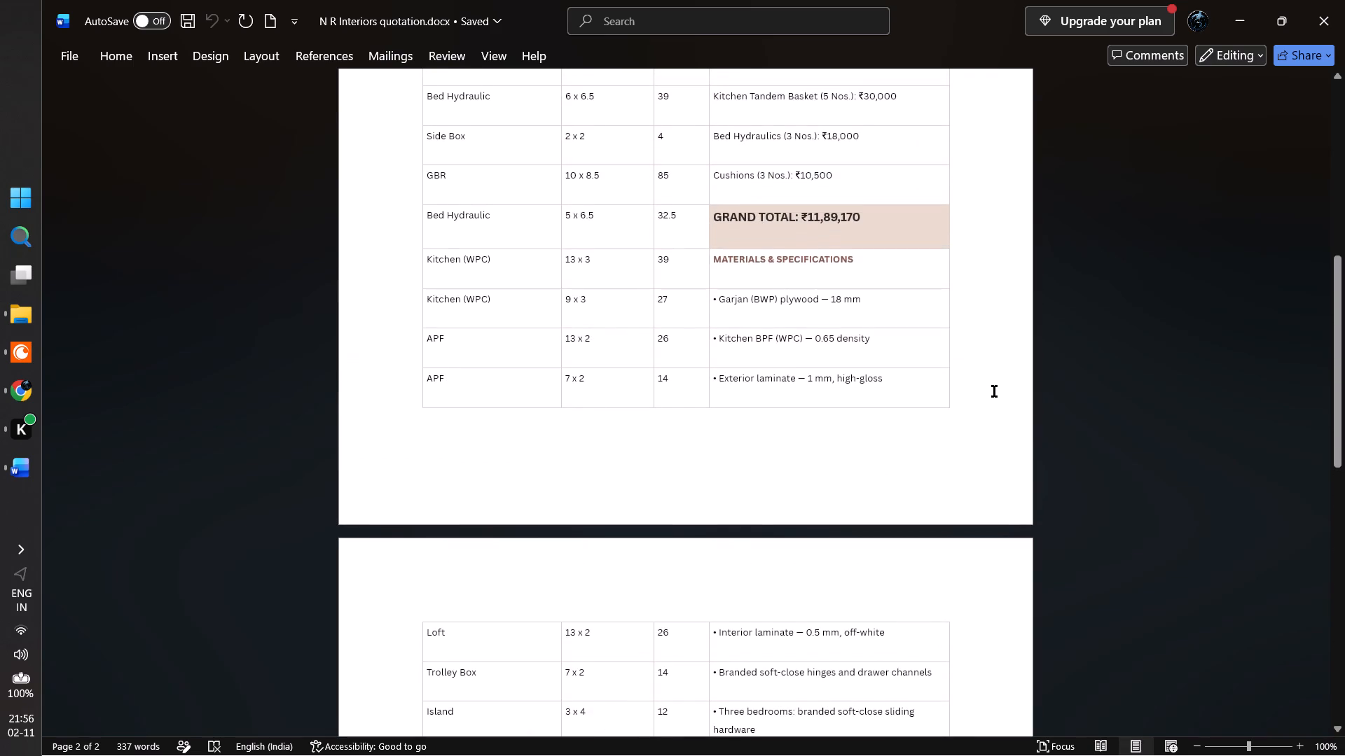
pyautogui.scroll(11, 994, 391)
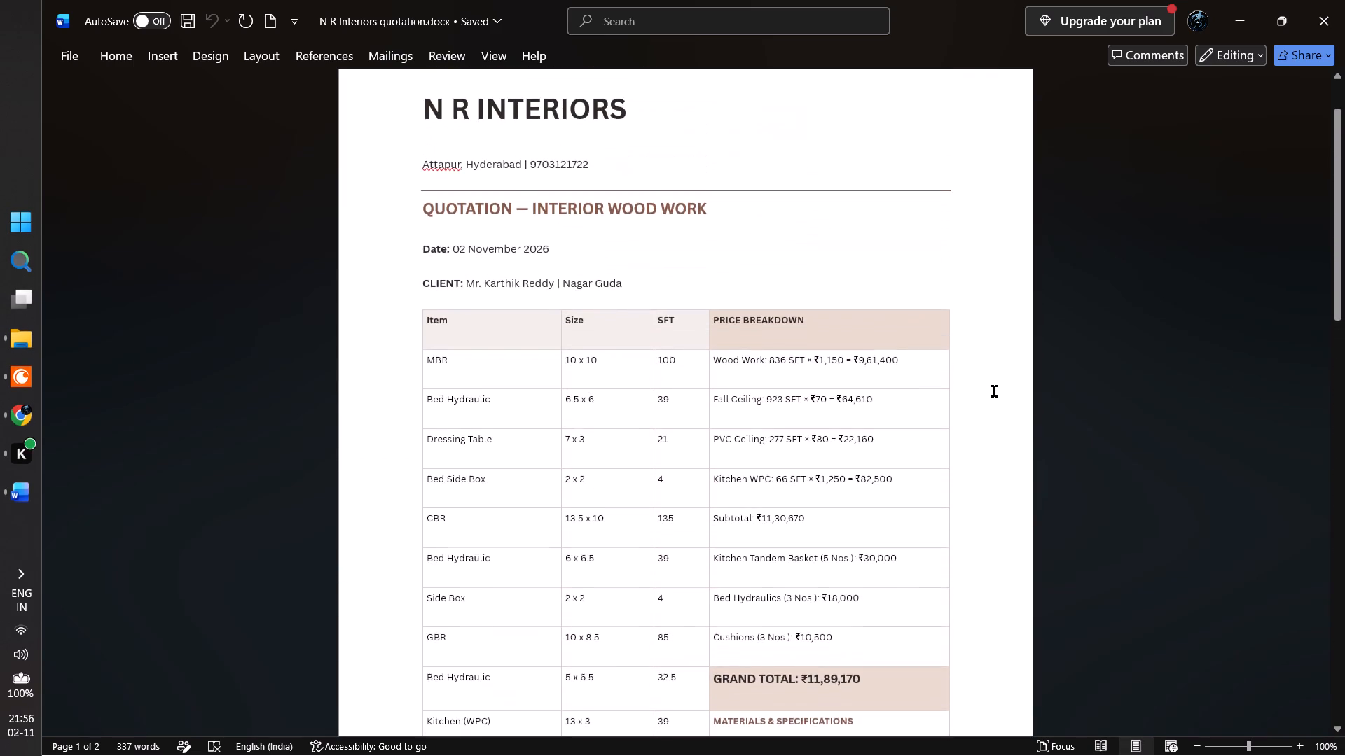
pyautogui.scroll(4, 994, 391)
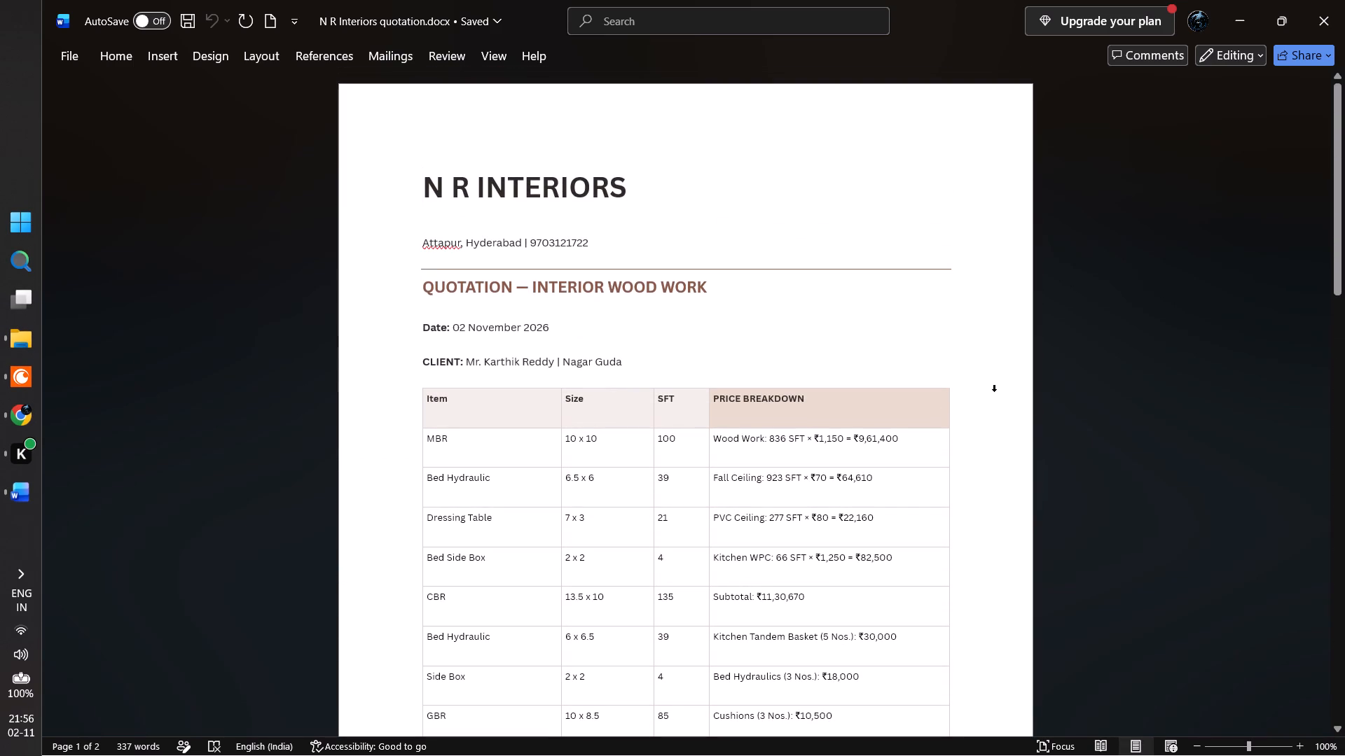
# Save the N R Interiors quotation document in Word.
pyautogui.click(682, 346)
pyautogui.hotkey('ctrl', 's')
pyautogui.hotkey('ctrl', 's')
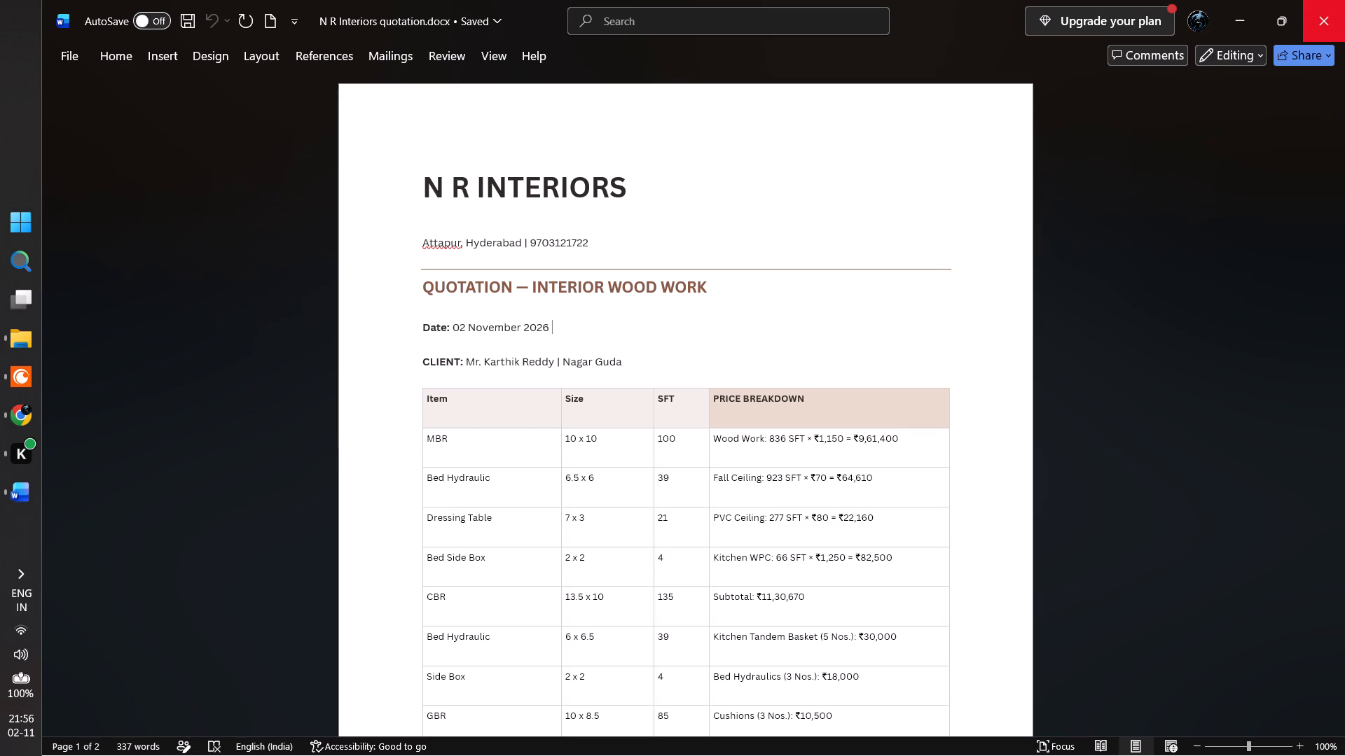
# Save a PDF copy of the quotation as N R Interiors quotation.pdf in the dad folder on drive D.
pyautogui.click(68, 52)
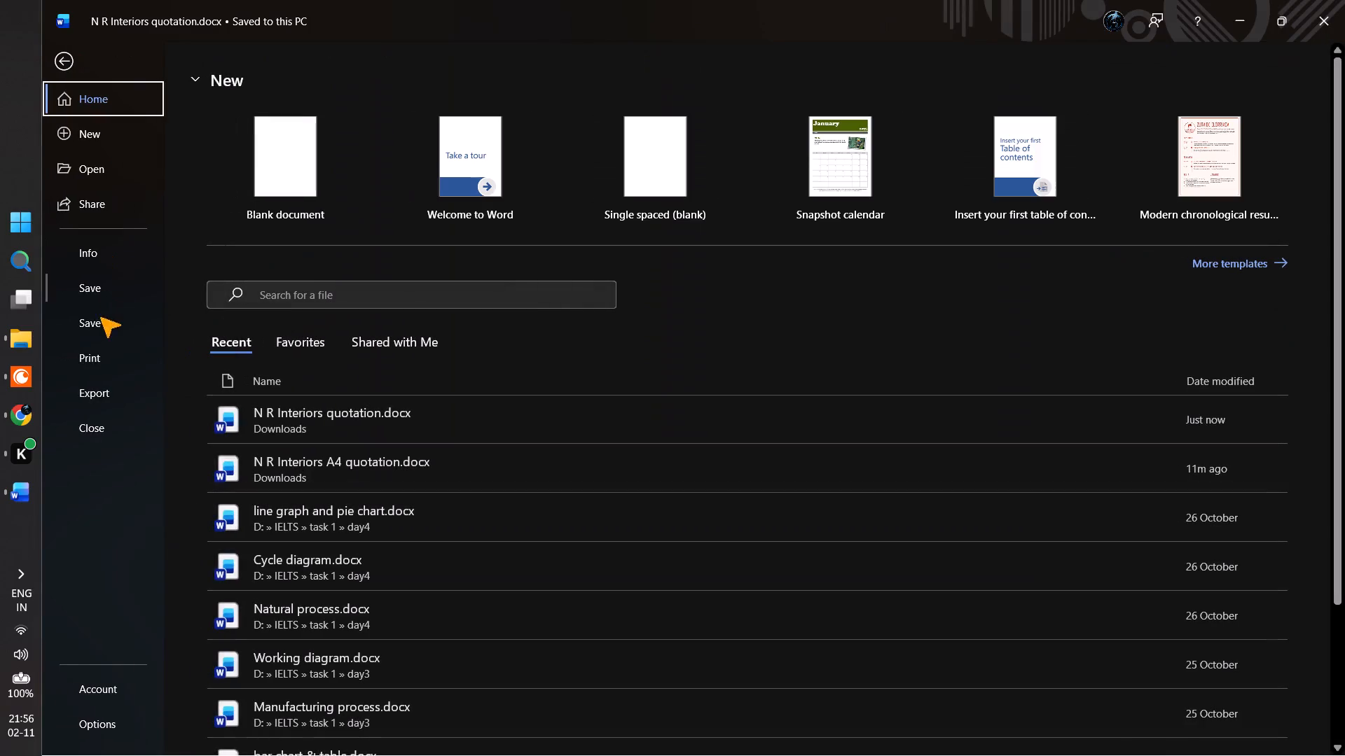
pyautogui.click(104, 330)
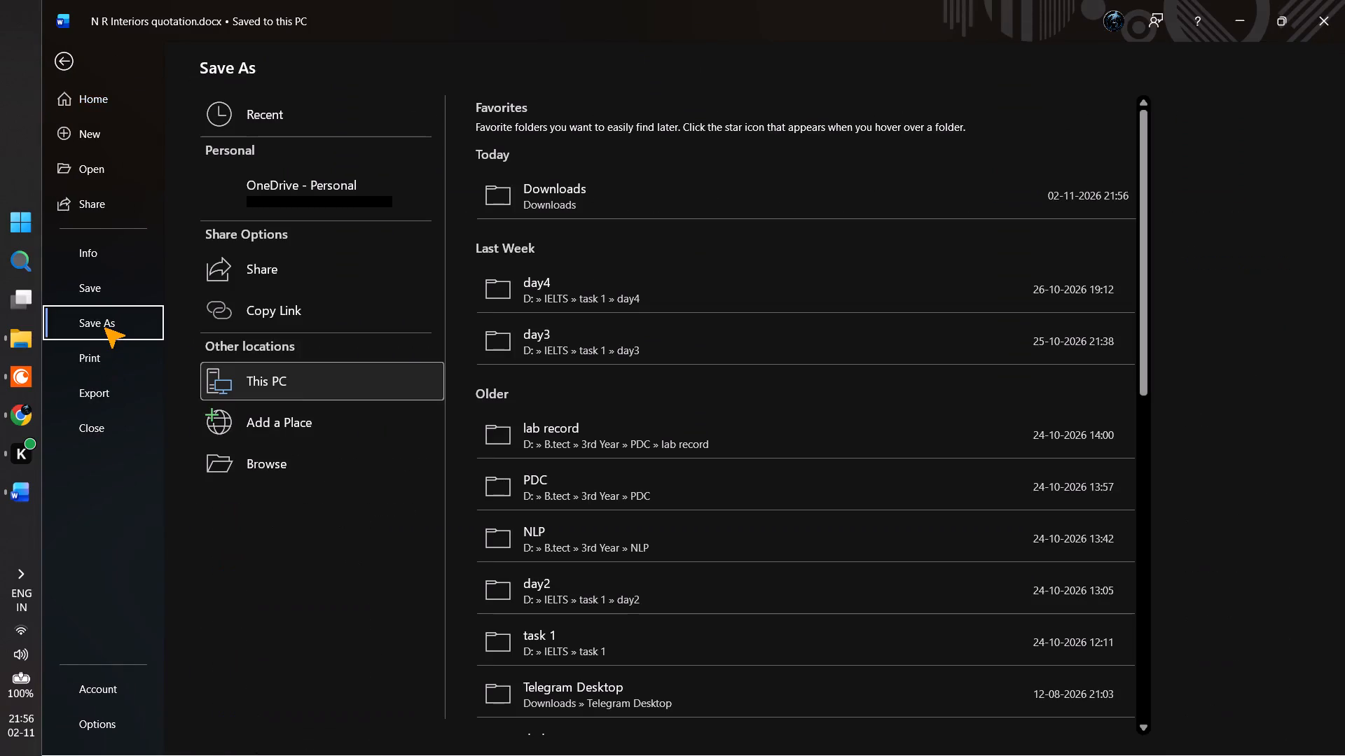
pyautogui.click(308, 447)
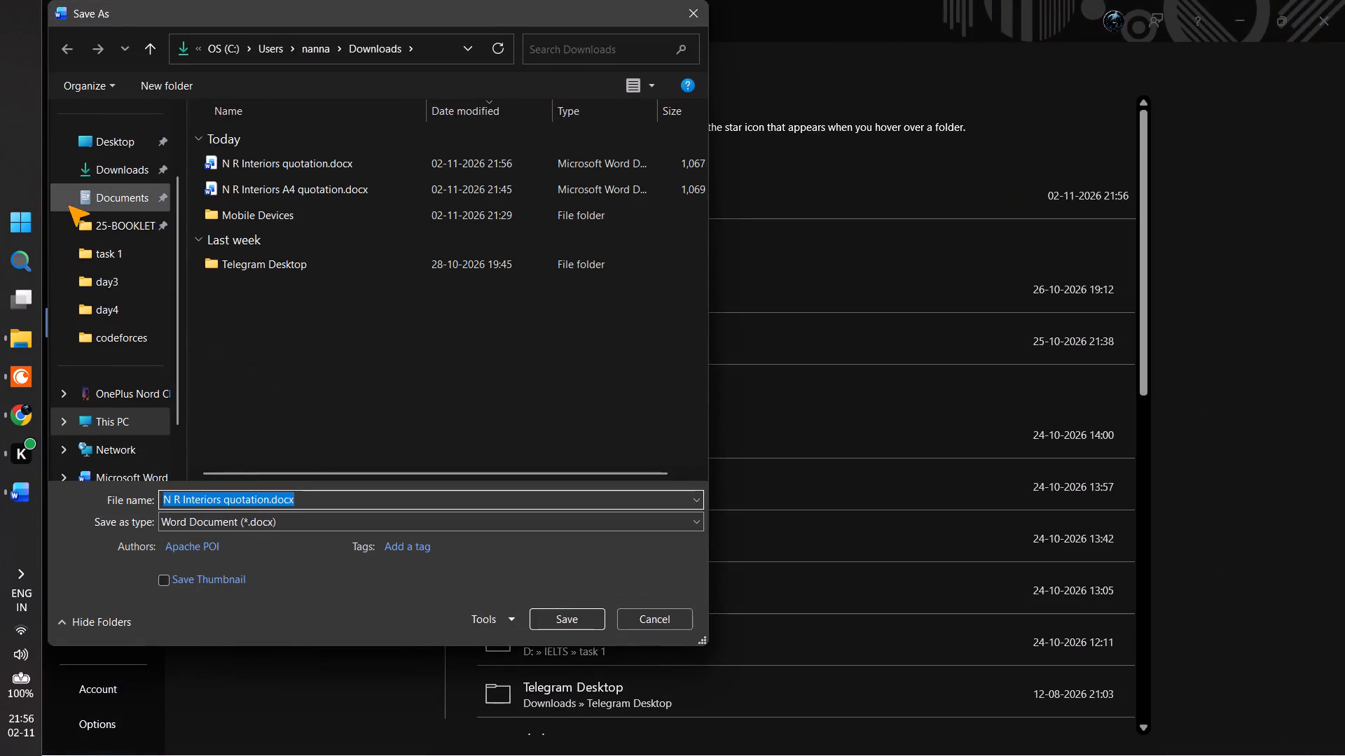
pyautogui.click(112, 181)
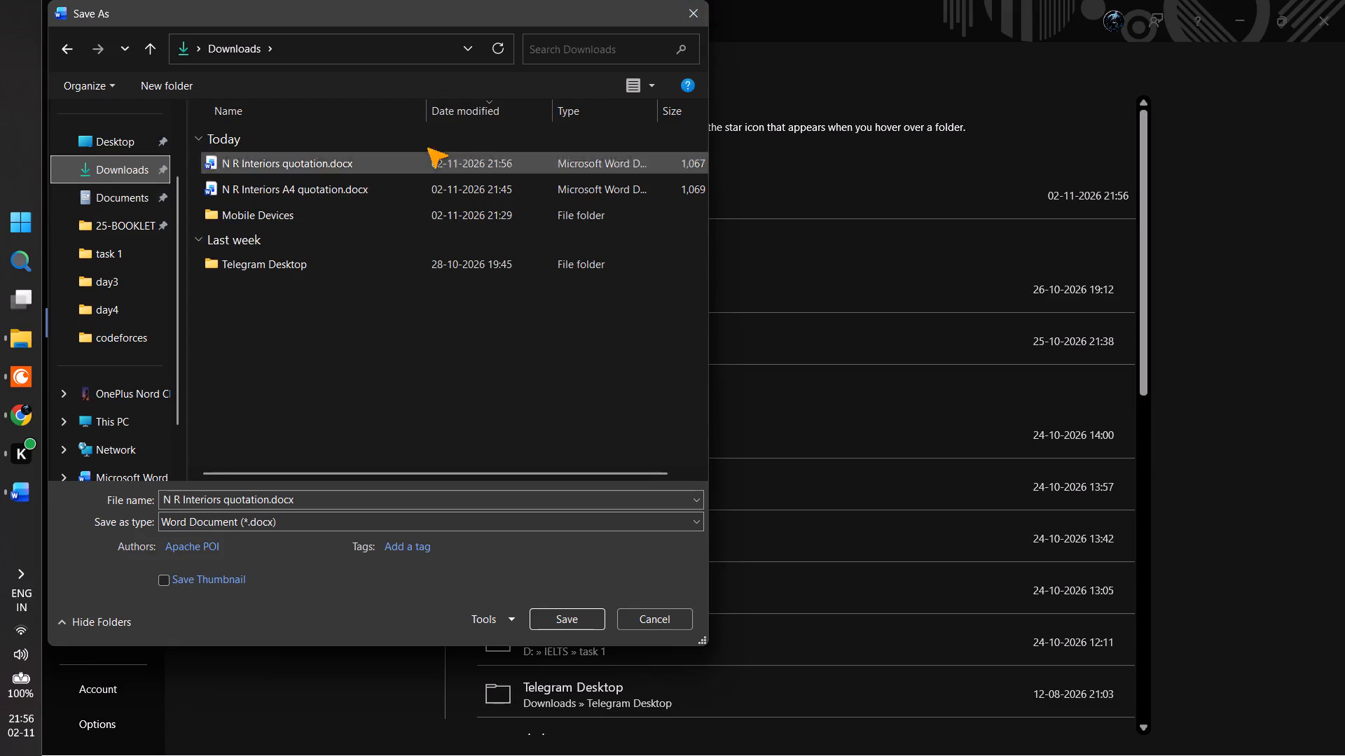
pyautogui.click(701, 16)
pyautogui.click(266, 477)
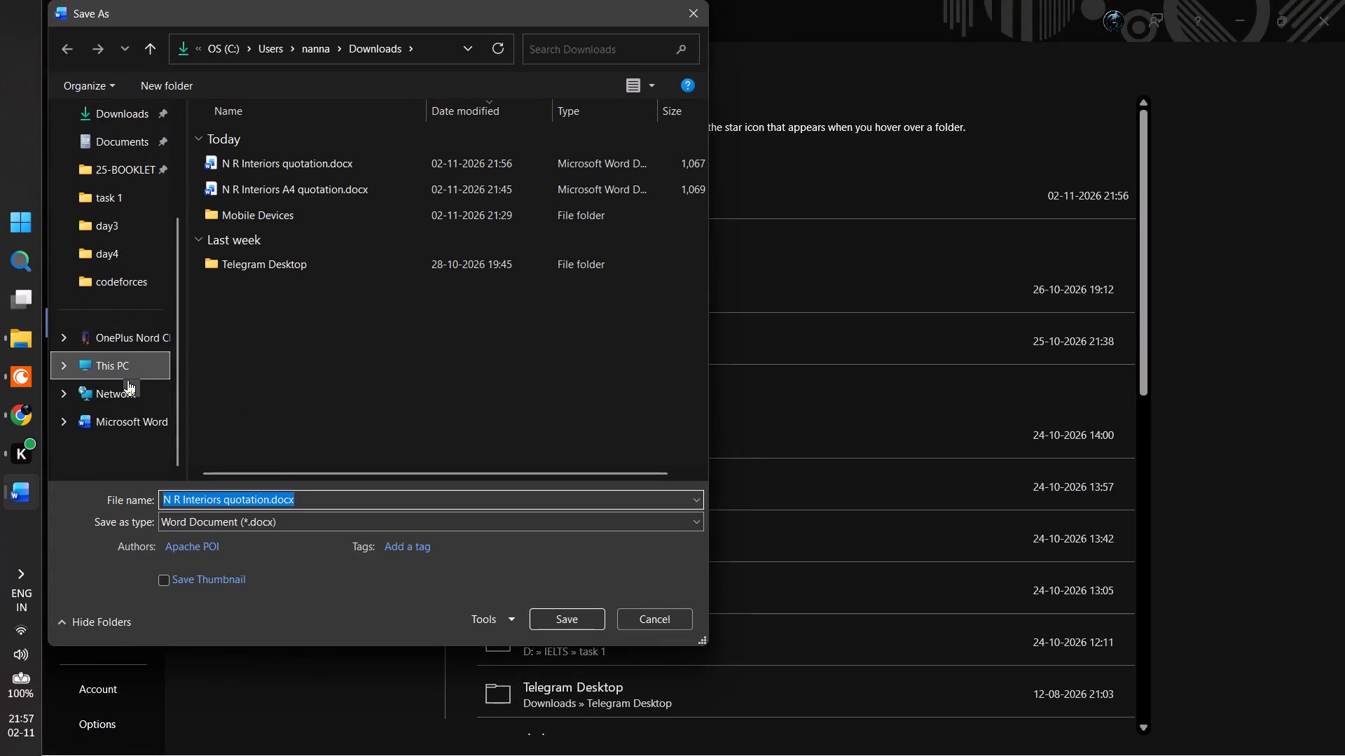
pyautogui.click(125, 367)
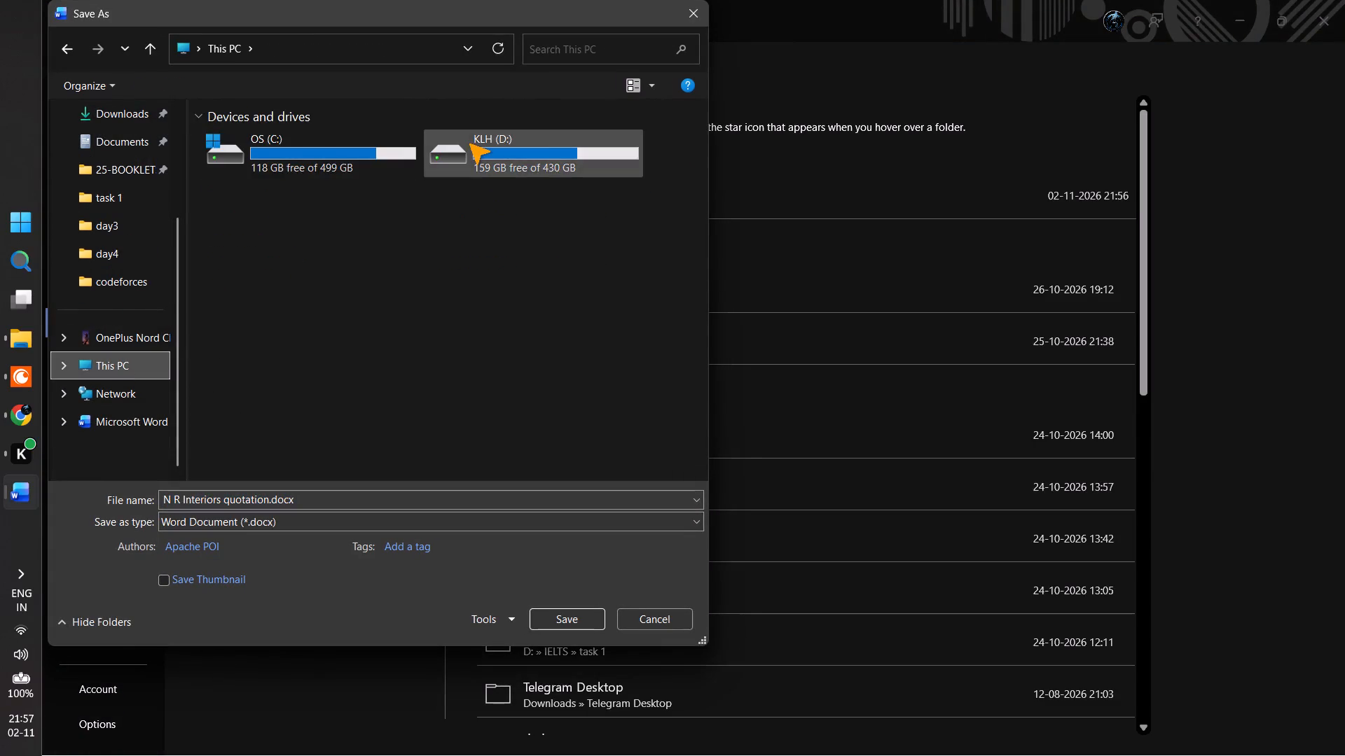
pyautogui.doubleClick(469, 146)
pyautogui.doubleClick(329, 199)
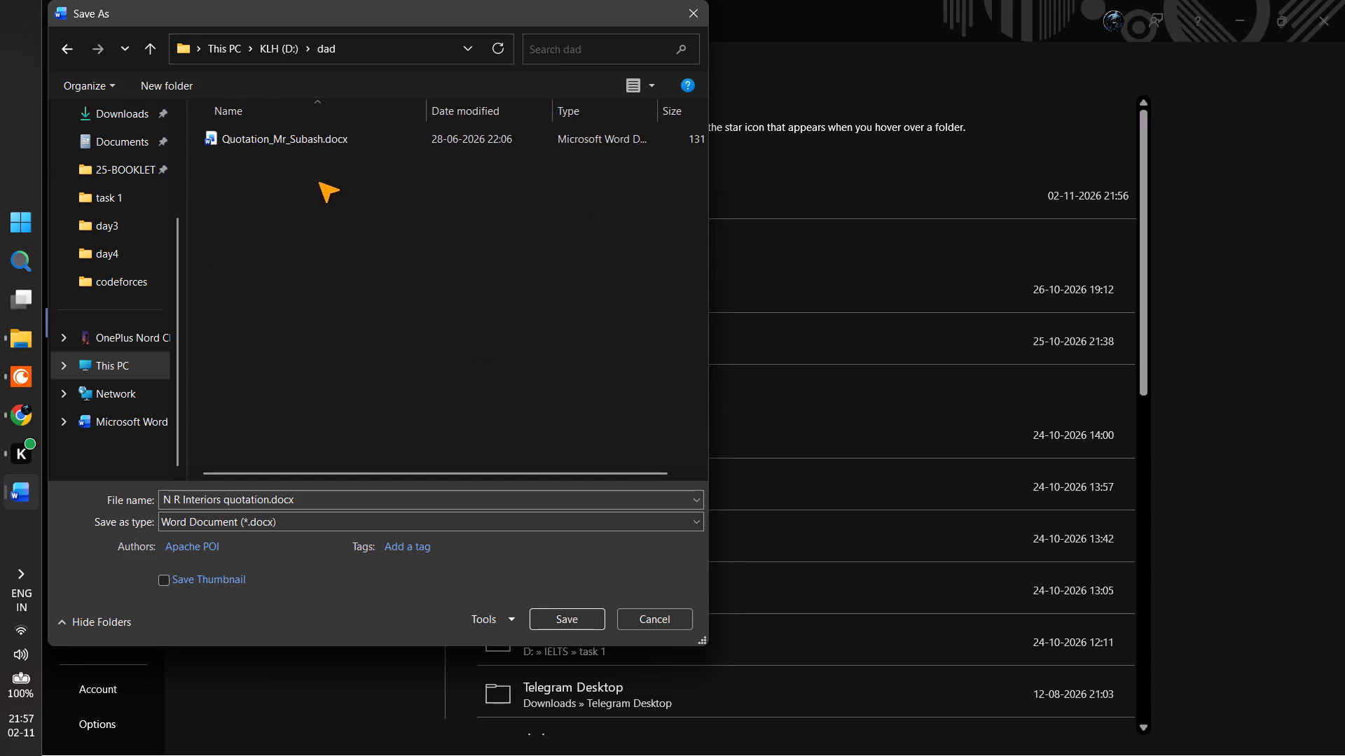
pyautogui.click(281, 514)
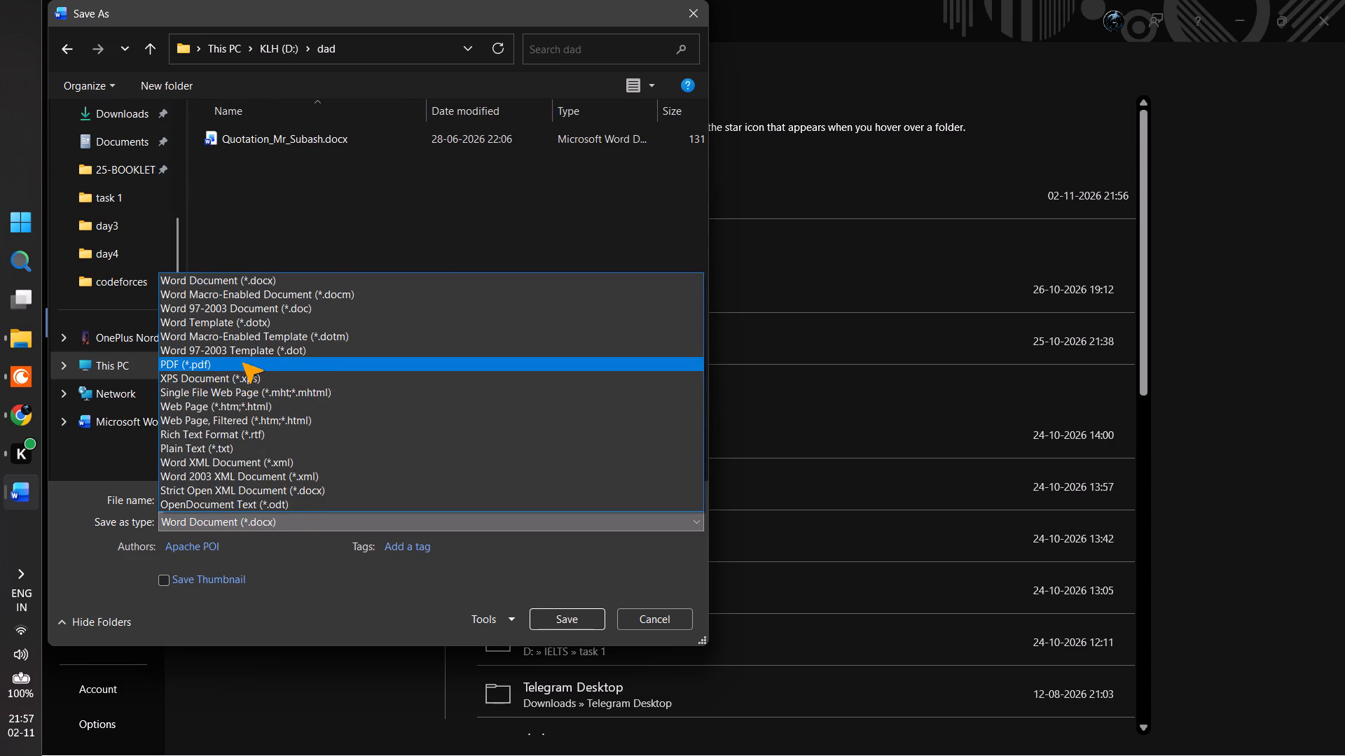
pyautogui.click(242, 365)
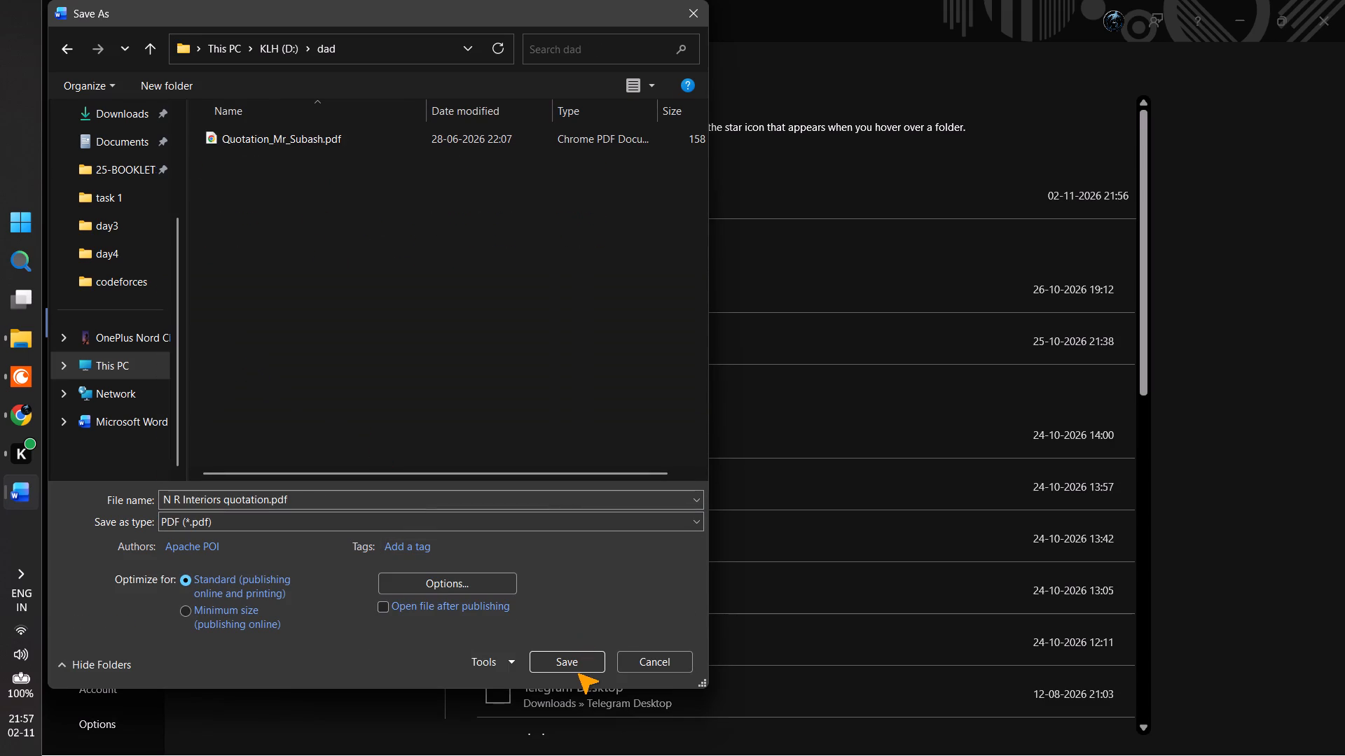
pyautogui.click(577, 657)
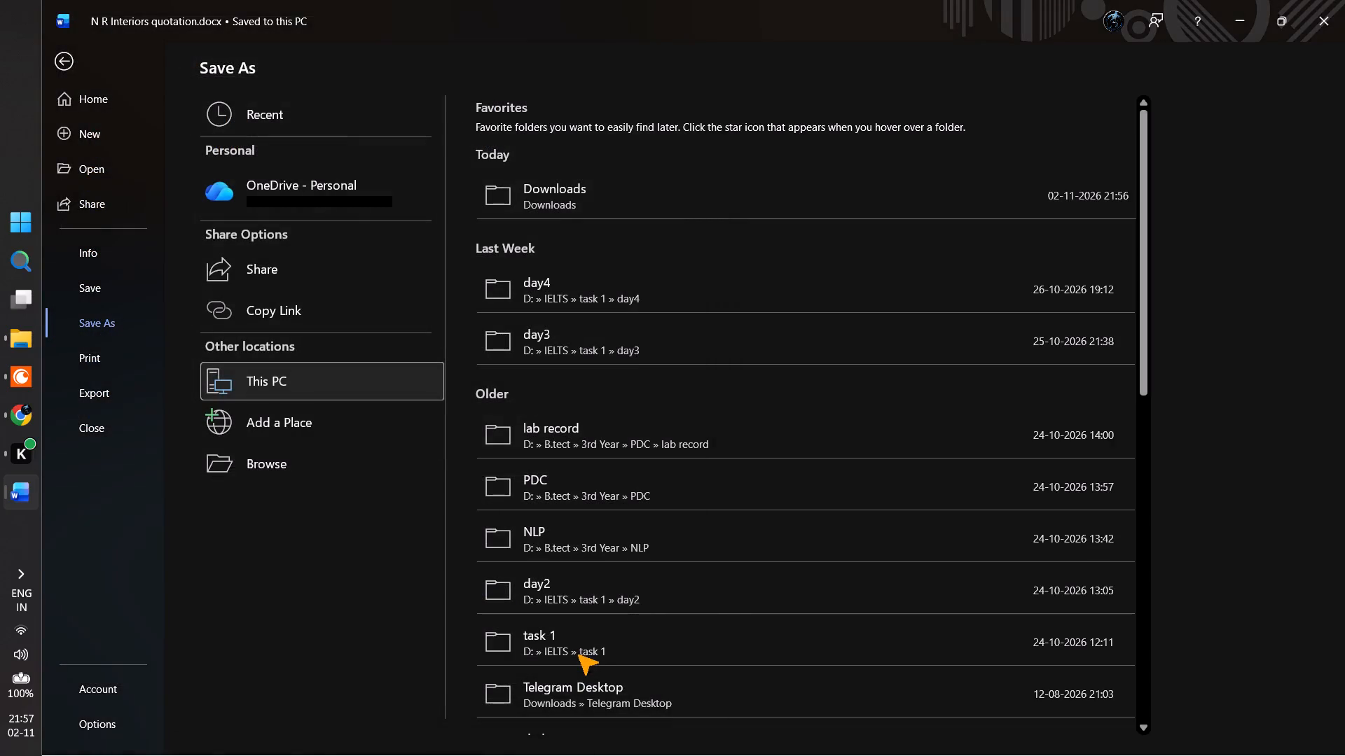
# Review both pages of the quotation in Word, from the closing lines back to the item table, and close Word.
pyautogui.scroll(-8, 867, 442)
pyautogui.scroll(-16, 986, 434)
pyautogui.scroll(-12, 1000, 455)
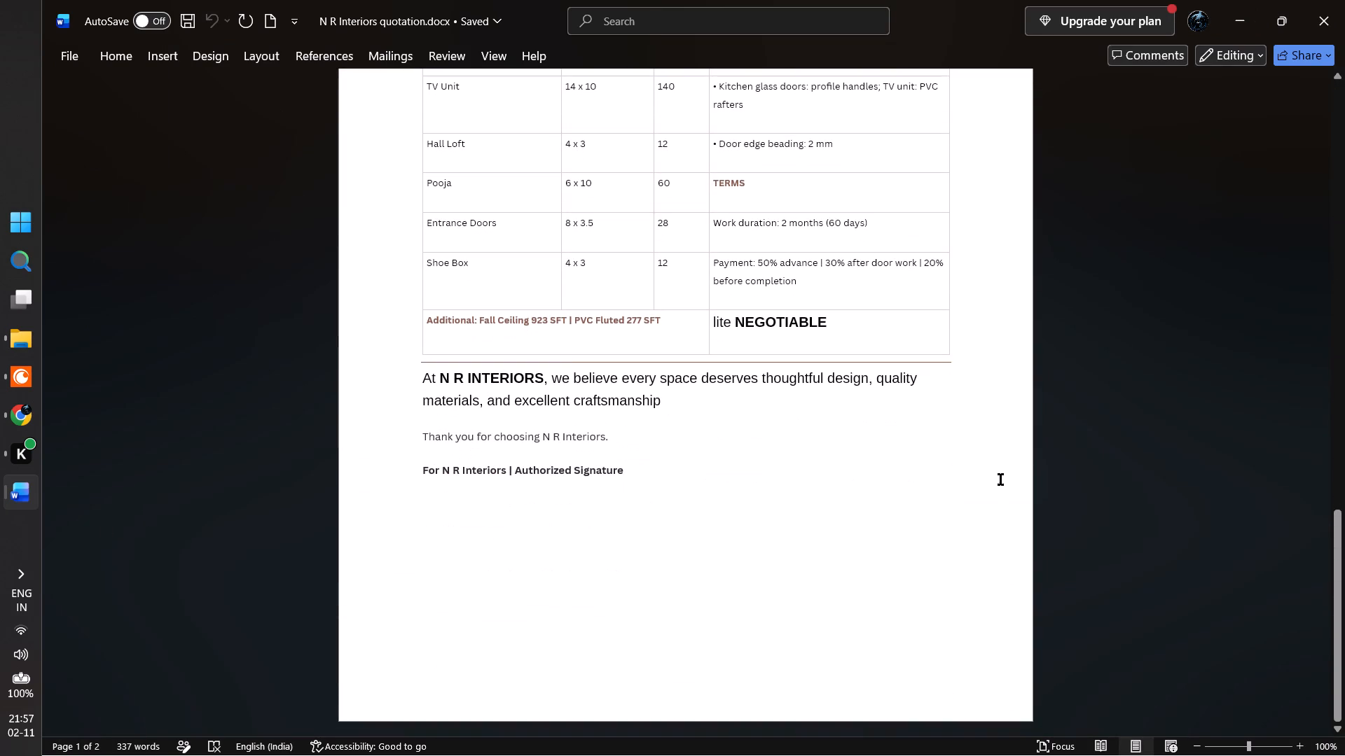
pyautogui.scroll(-3, 1000, 479)
pyautogui.scroll(11, 995, 484)
pyautogui.scroll(10, 995, 484)
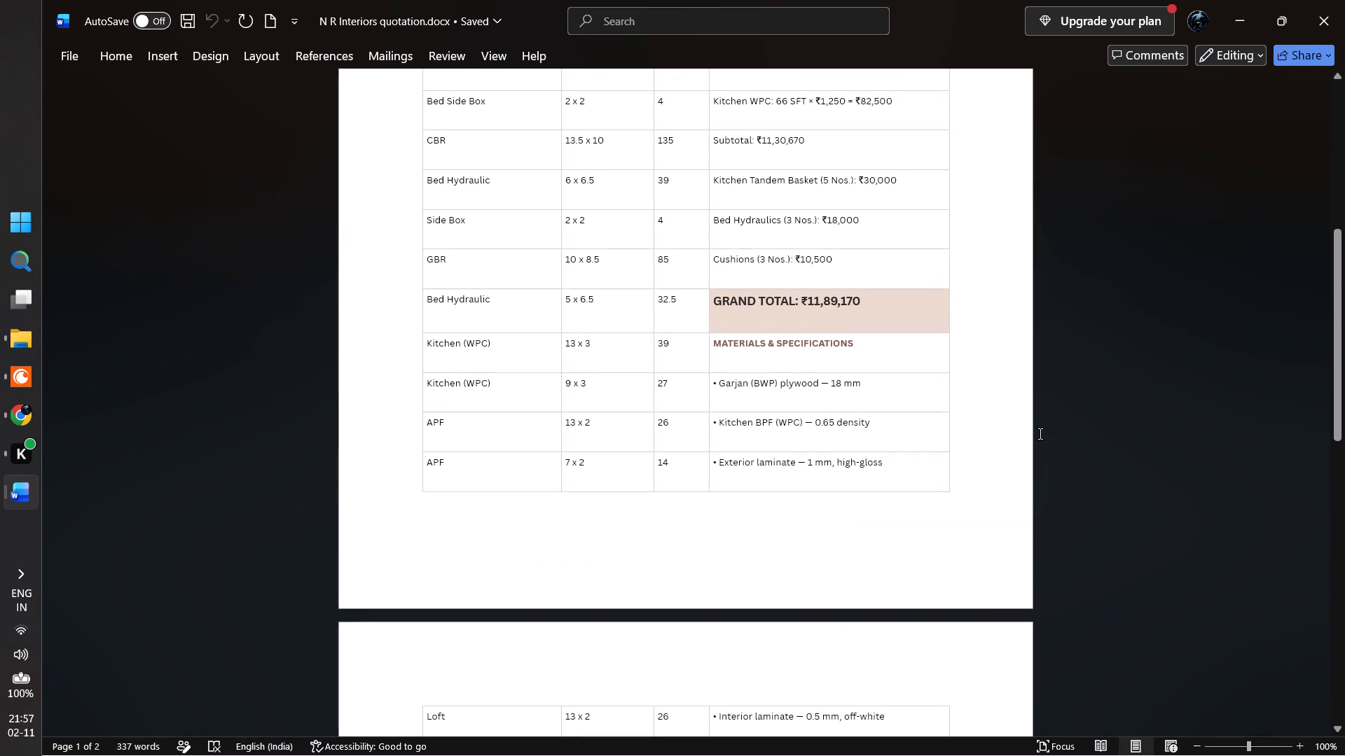
pyautogui.click(1344, 0)
# In File Explorer, delete today's four N R Interiors quotation and A4 quotation DOCX and PDF files from Downloads.
pyautogui.click(0, 378)
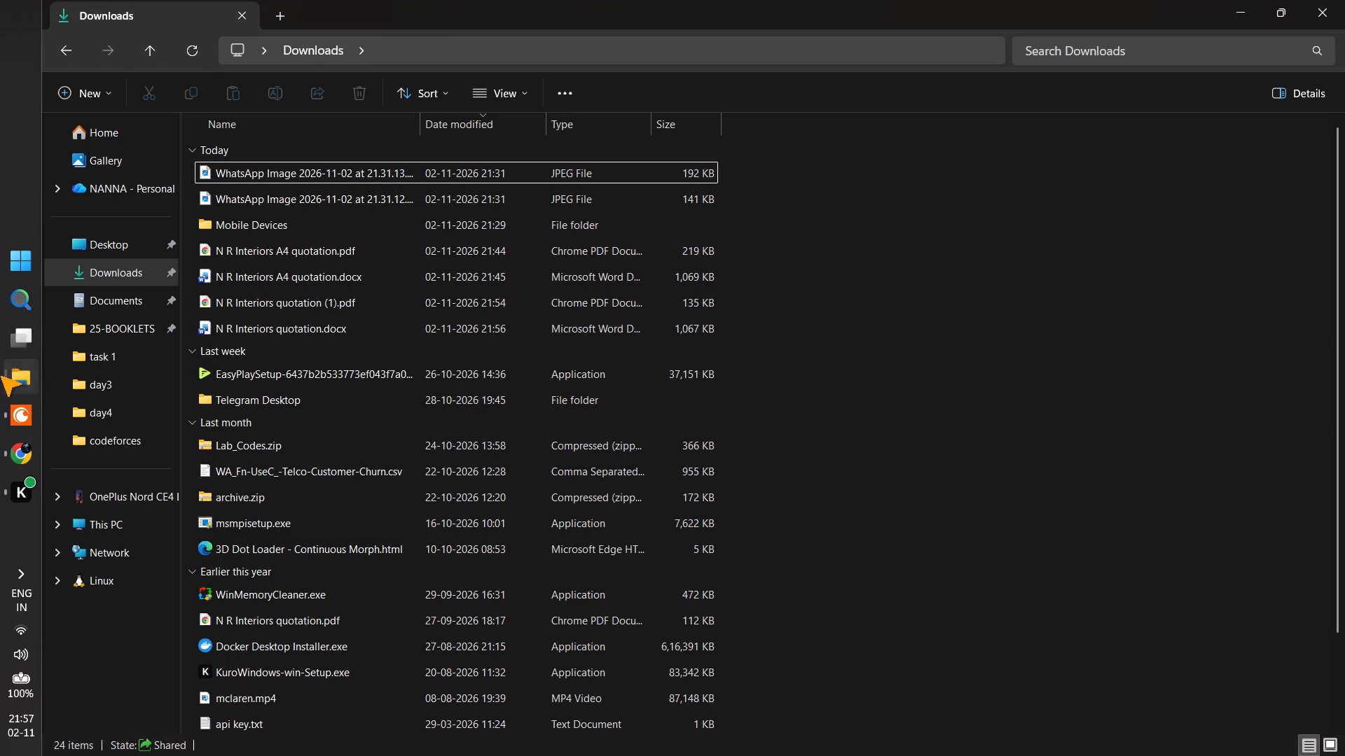
pyautogui.click(181, 60)
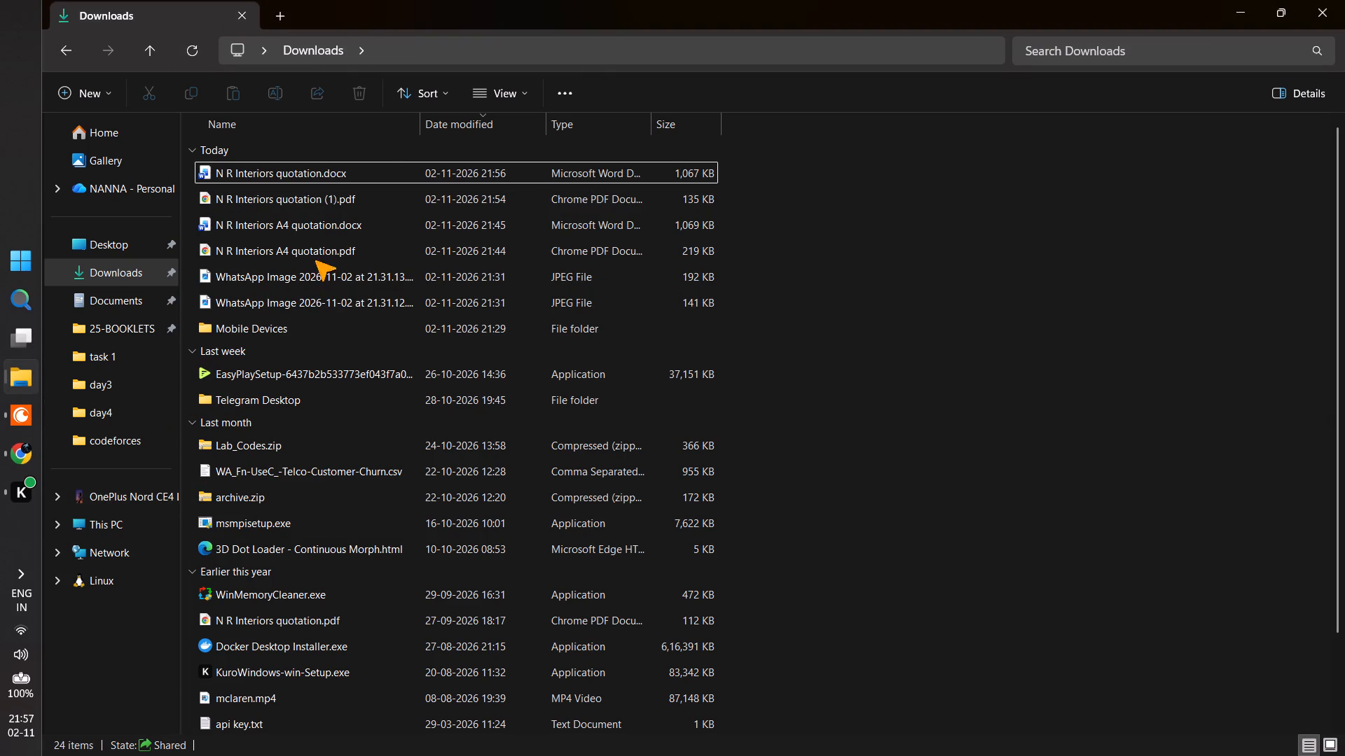
pyautogui.moveTo(778, 262); pyautogui.dragTo(642, 244)
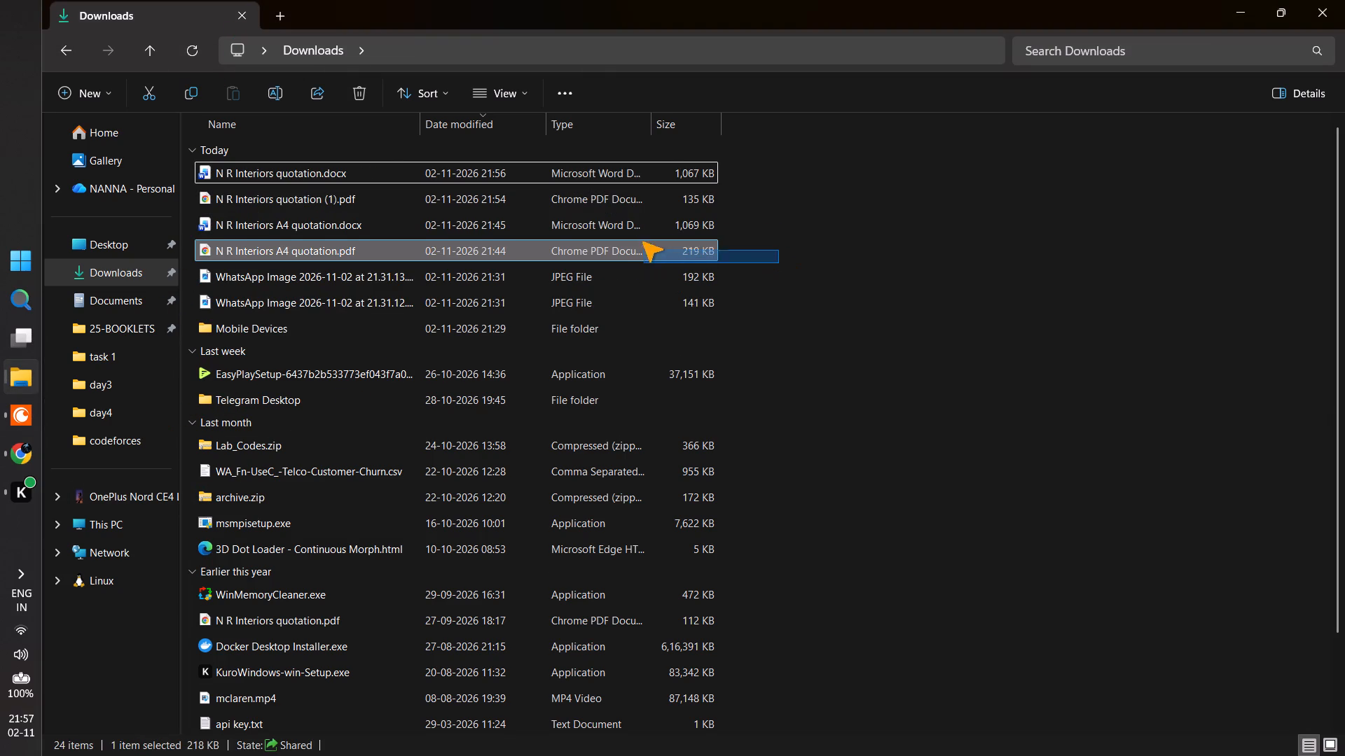
pyautogui.moveTo(642, 244); pyautogui.dragTo(644, 162)
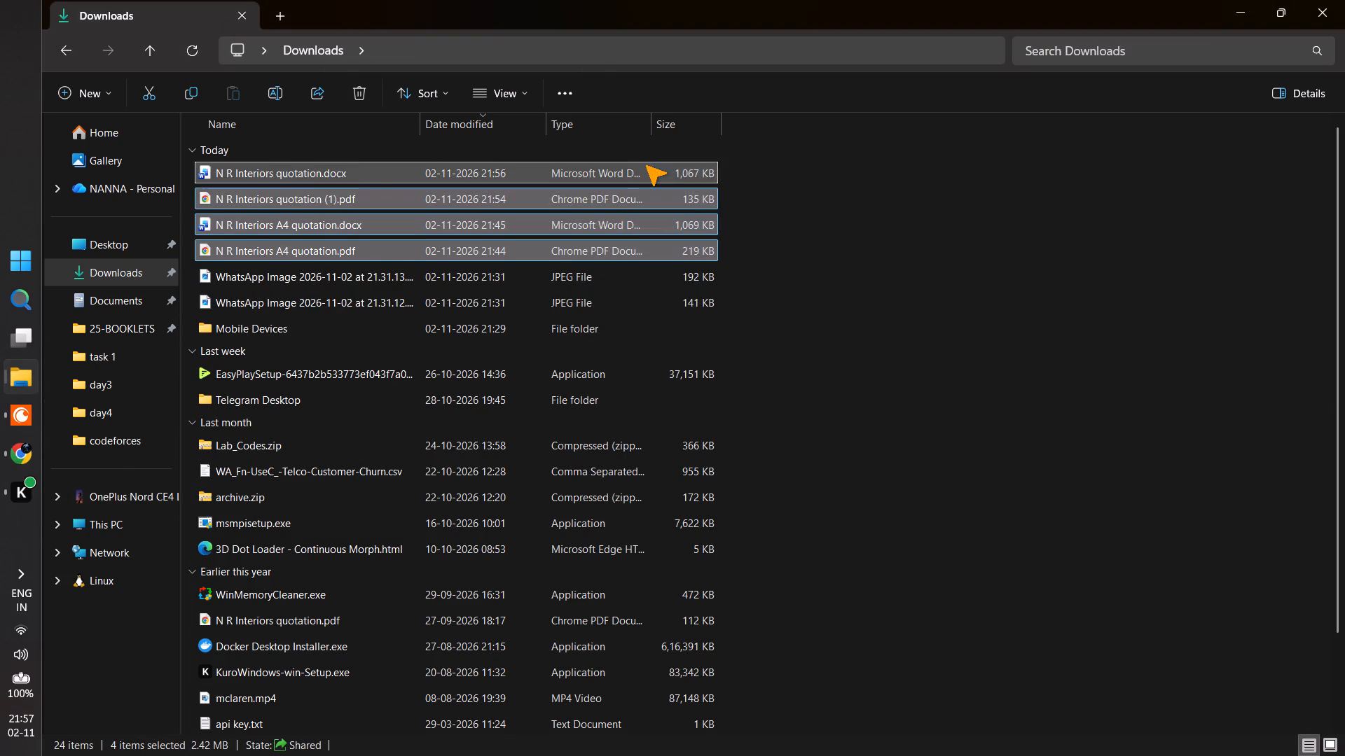
pyautogui.press('Delete')
pyautogui.click(918, 304)
# Open the dad folder on drive D and delete Quotation_Mr_Subash.docx.
pyautogui.click(81, 519)
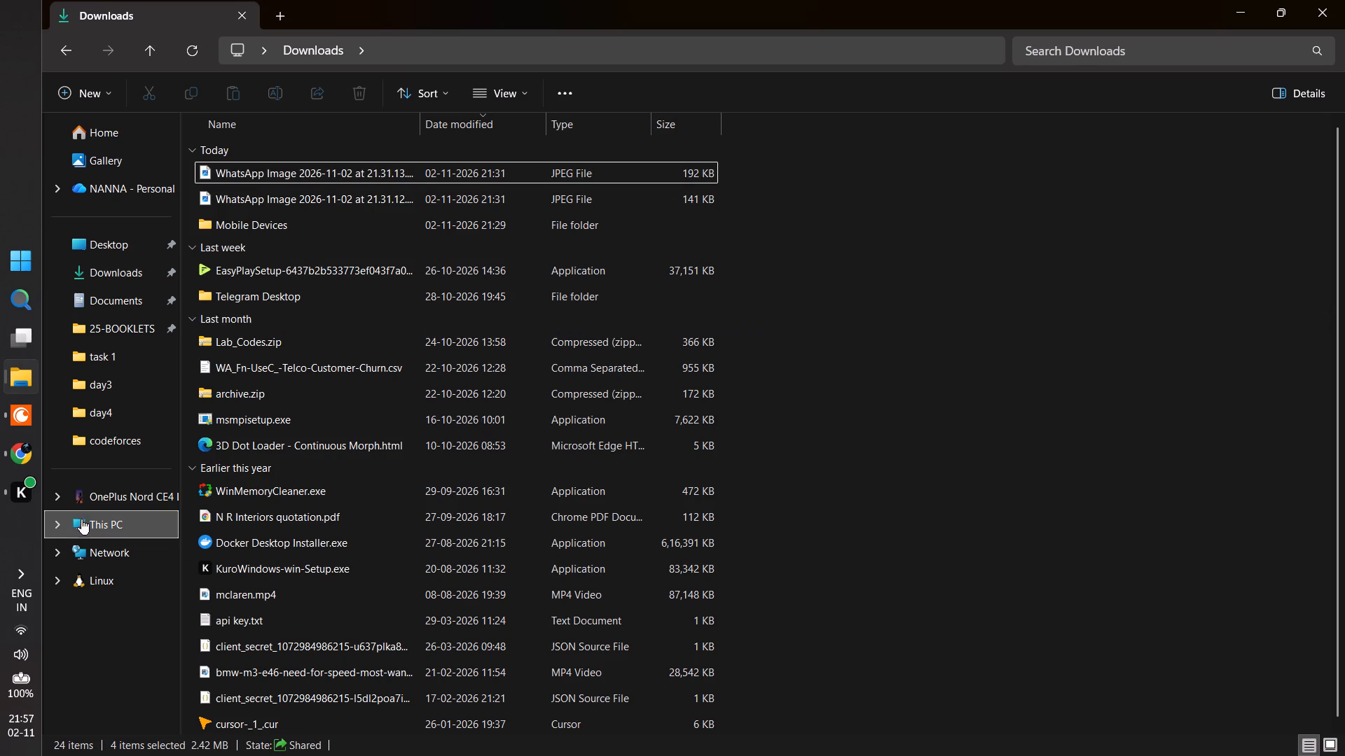
pyautogui.doubleClick(578, 167)
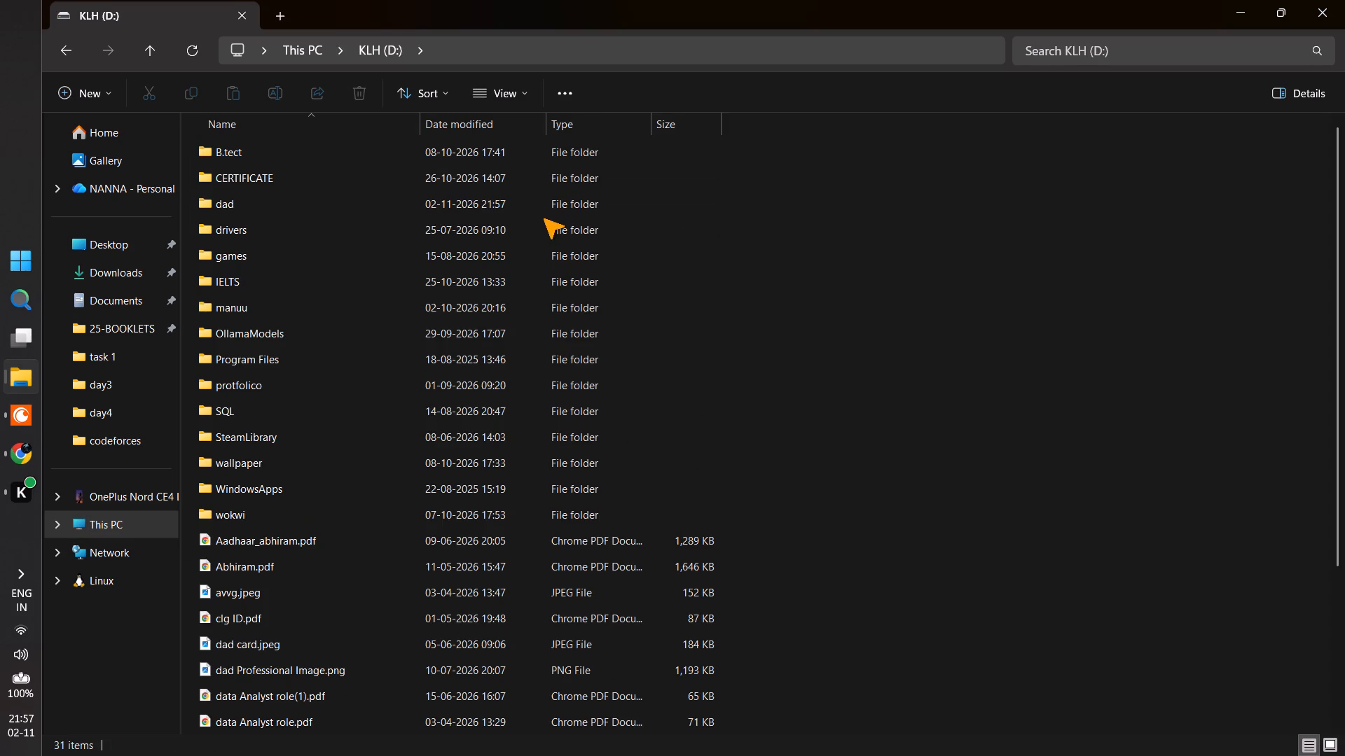
pyautogui.doubleClick(544, 200)
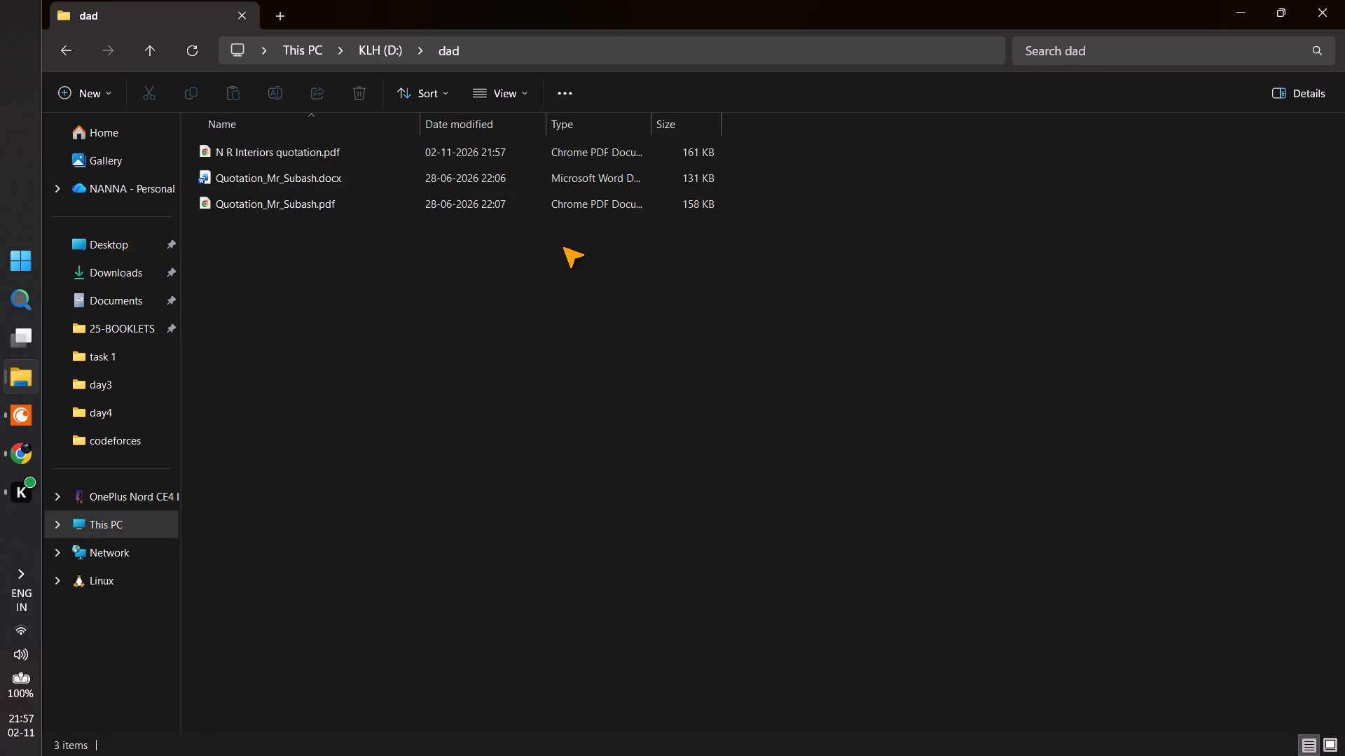
pyautogui.click(263, 180)
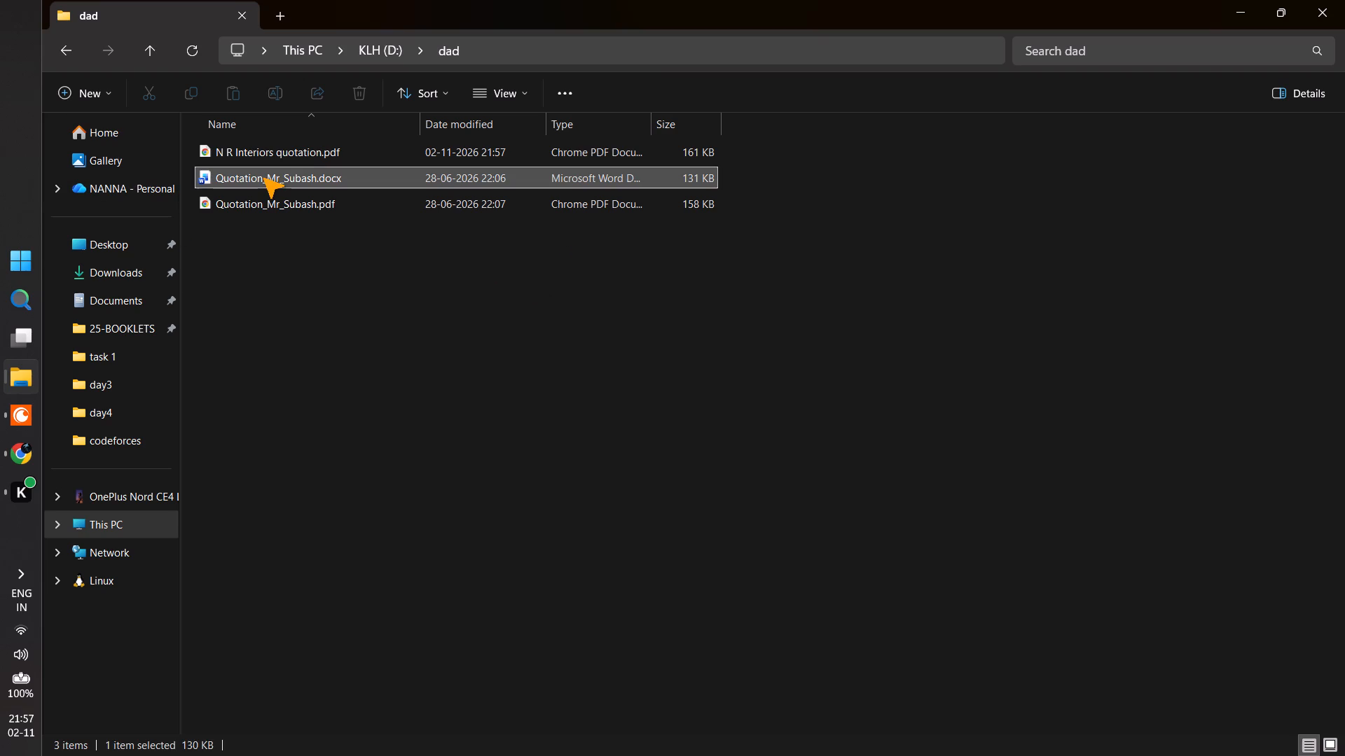
pyautogui.press('Delete')
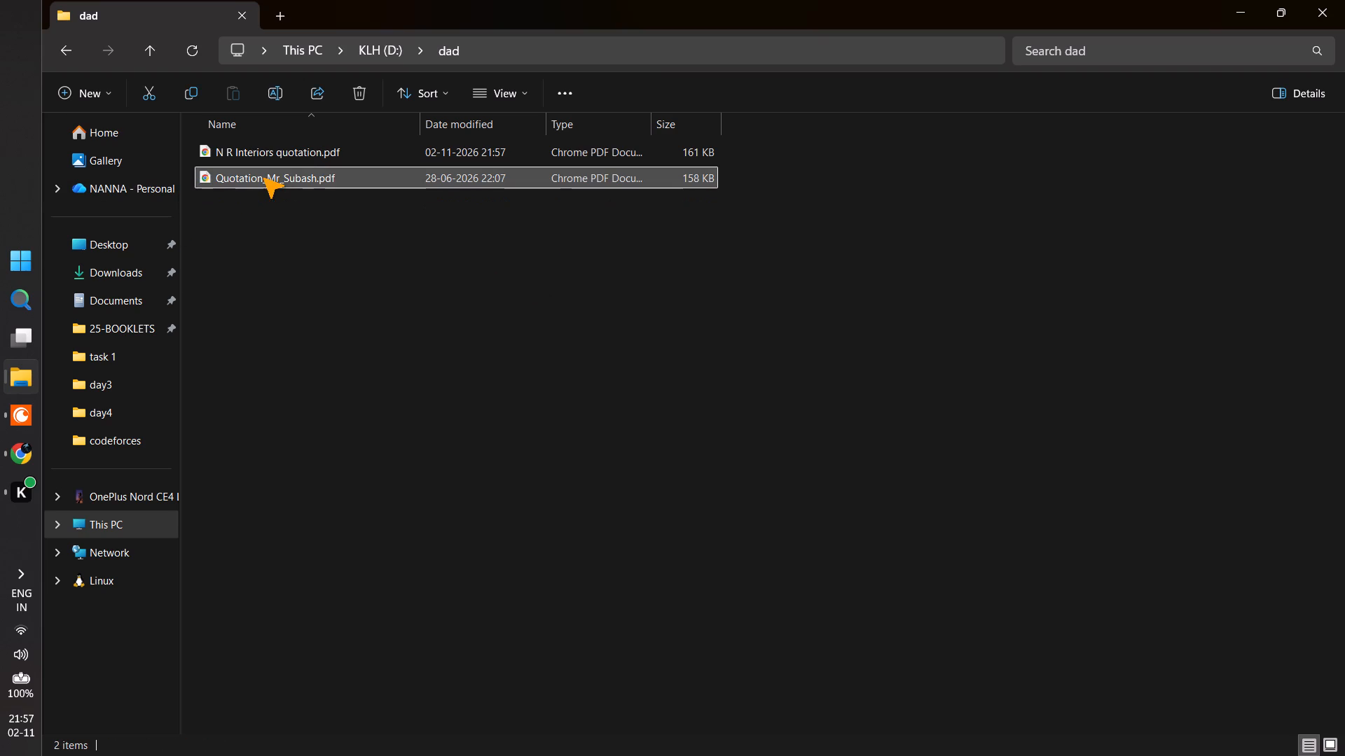
# Open N R Interiors quotation.pdf from the dad folder and copy the client's name, without the title, from the CLIENT line.
pyautogui.doubleClick(305, 148)
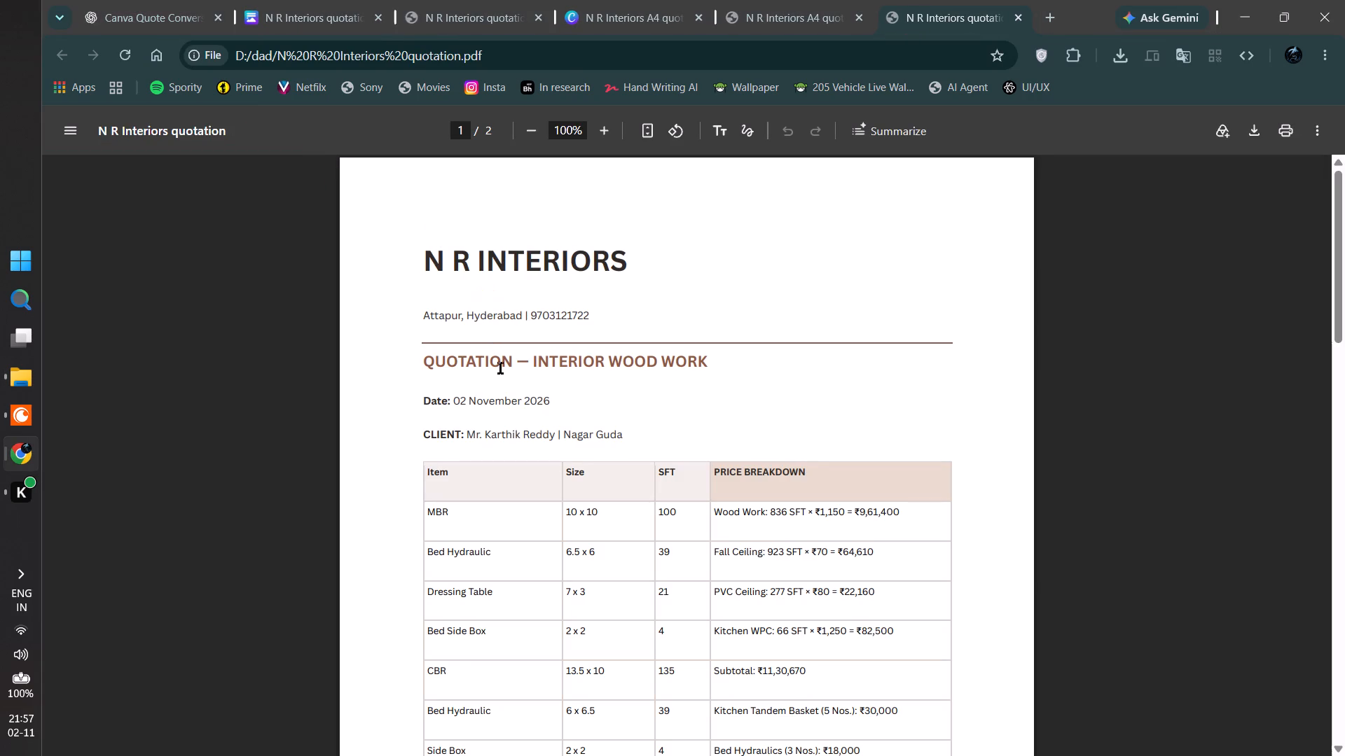
pyautogui.moveTo(556, 435); pyautogui.dragTo(519, 435)
pyautogui.moveTo(519, 435); pyautogui.dragTo(510, 437)
pyautogui.click(579, 436)
pyautogui.moveTo(637, 428); pyautogui.dragTo(598, 435)
pyautogui.moveTo(598, 435); pyautogui.dragTo(518, 434)
pyautogui.moveTo(487, 435); pyautogui.dragTo(553, 435)
pyautogui.click(553, 435)
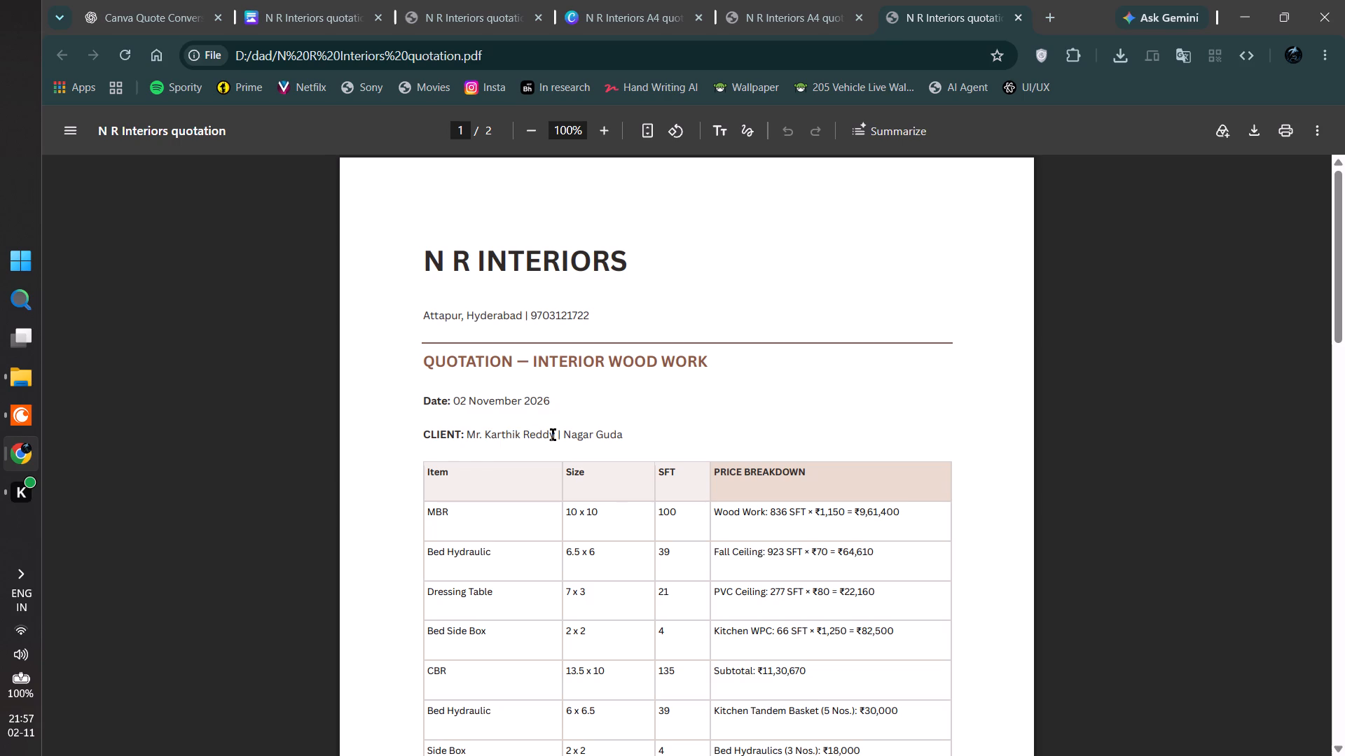
pyautogui.click(554, 435)
pyautogui.moveTo(554, 435); pyautogui.dragTo(481, 435)
pyautogui.moveTo(481, 435); pyautogui.dragTo(481, 436)
pyautogui.hotkey('ctrl', 'c')
# In File Explorer, shorten the name of N R Interiors quotation.pdf in the dad folder to quotation.pdf.
pyautogui.hotkey('alt', 'Tab')
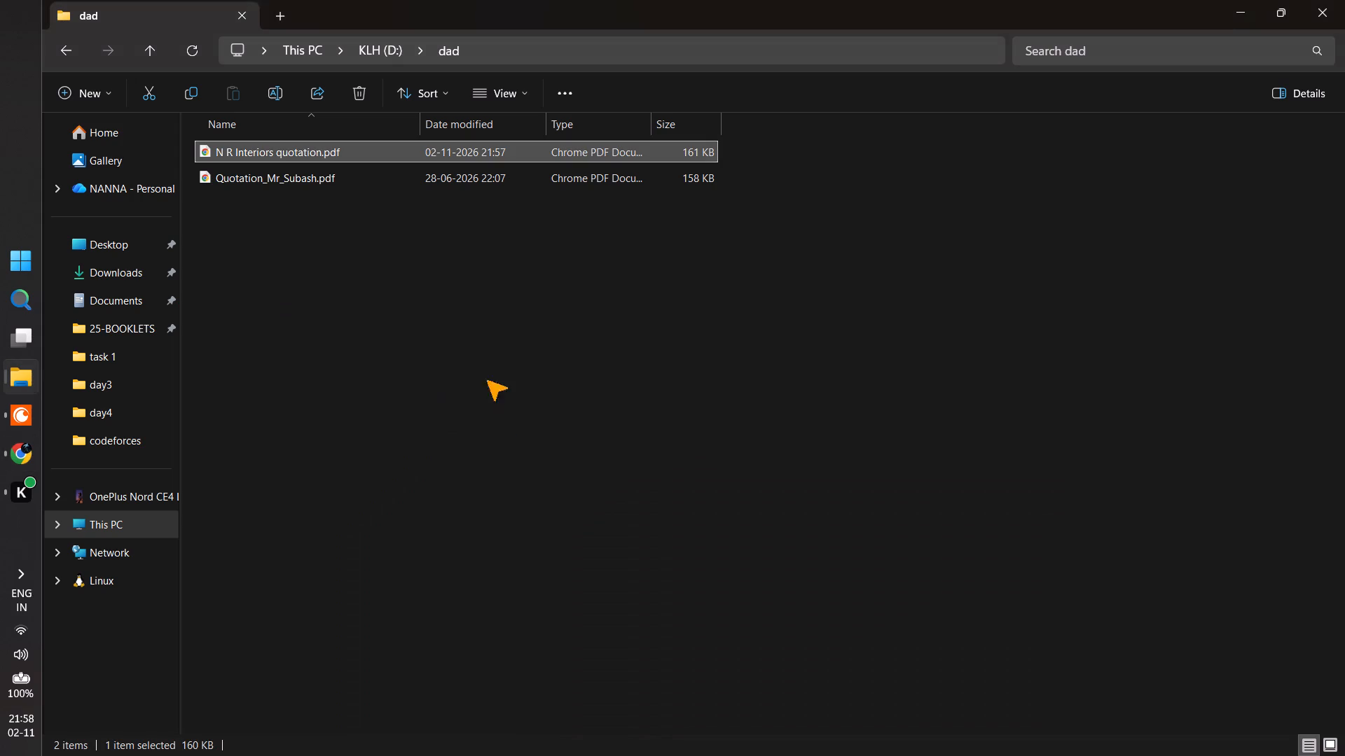
pyautogui.click(303, 150)
pyautogui.click(303, 151)
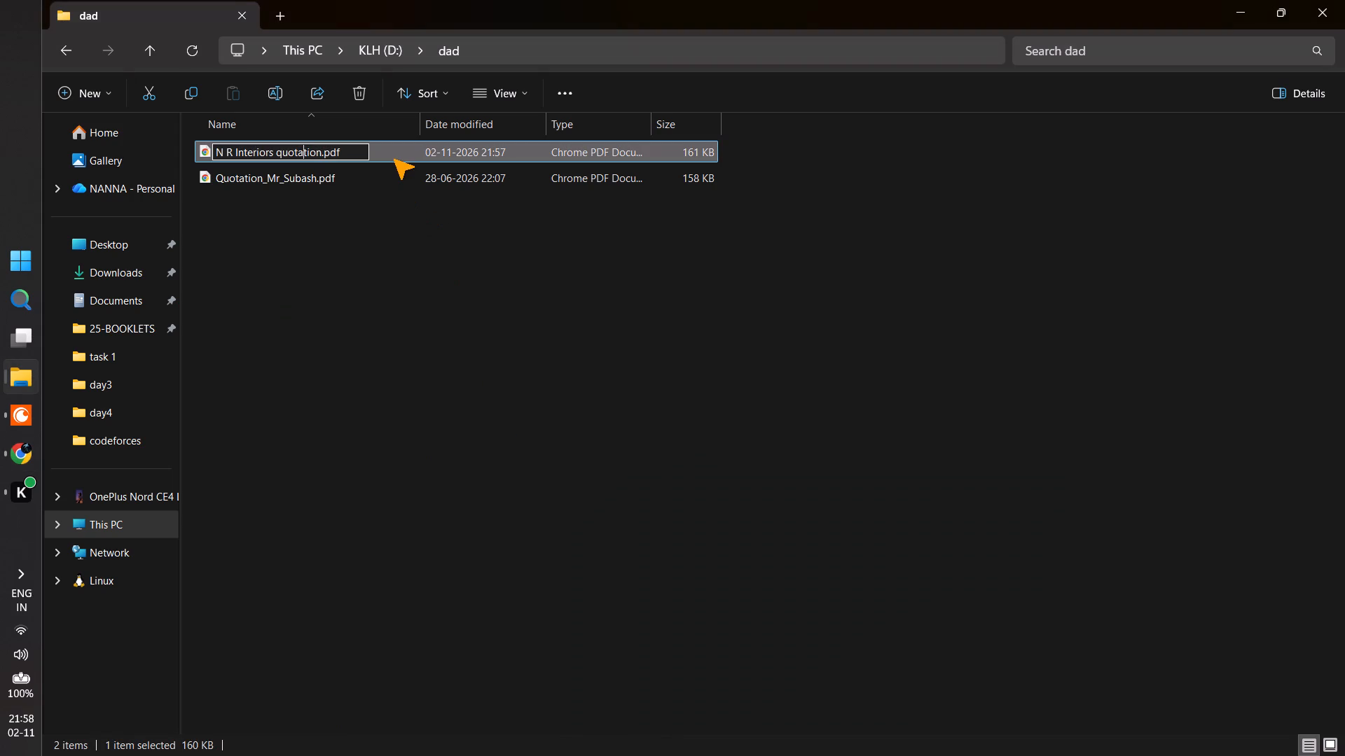
pyautogui.hotkey('ctrl', 'Left')
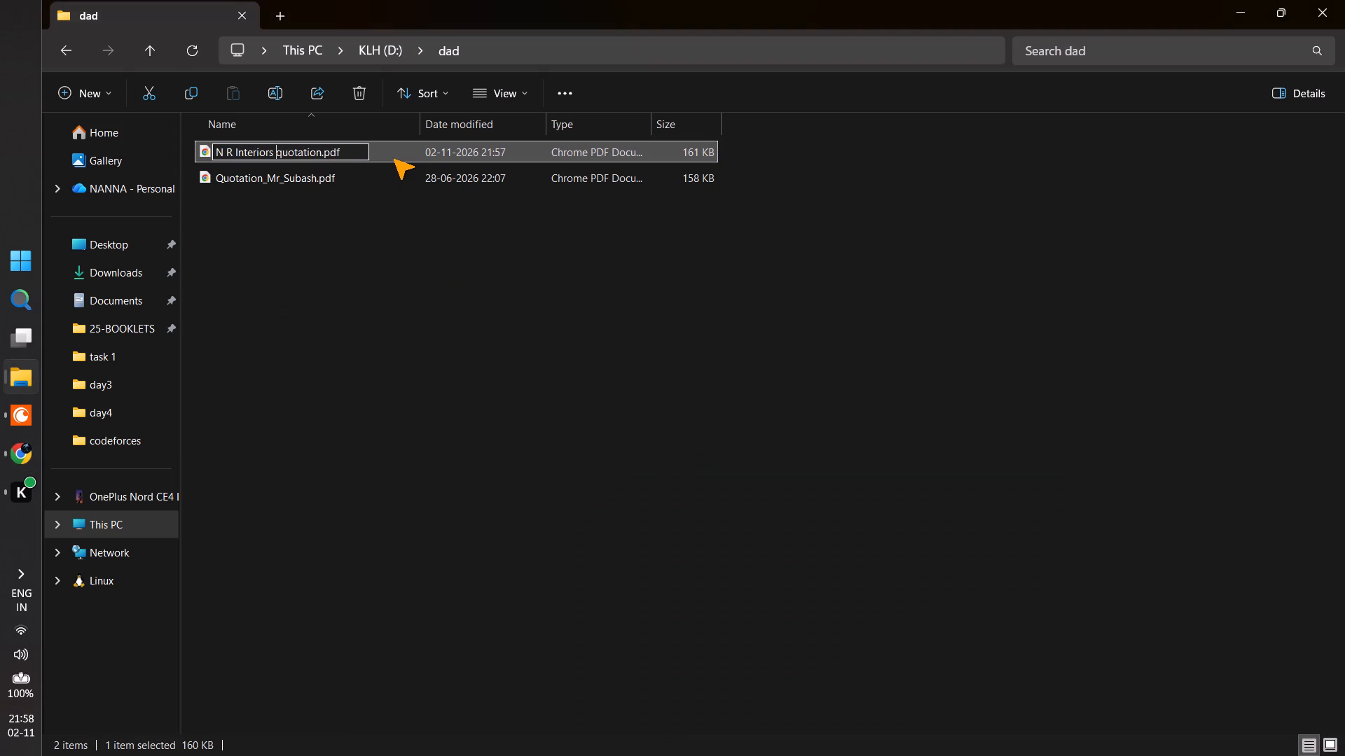
pyautogui.hotkey('ctrl', 'BackSpace')
pyautogui.hotkey('ctrl', 'BackSpace')
pyautogui.hotkey('ctrl', 'BackSpace')
pyautogui.hotkey('ctrl', 'BackSpace')
pyautogui.hotkey('ctrl', 'BackSpace')
pyautogui.hotkey('ctrl', 'BackSpace')
pyautogui.hotkey('ctrl', 'BackSpace')
pyautogui.hotkey('ctrl', 'BackSpace')
pyautogui.hotkey('ctrl', 'BackSpace')
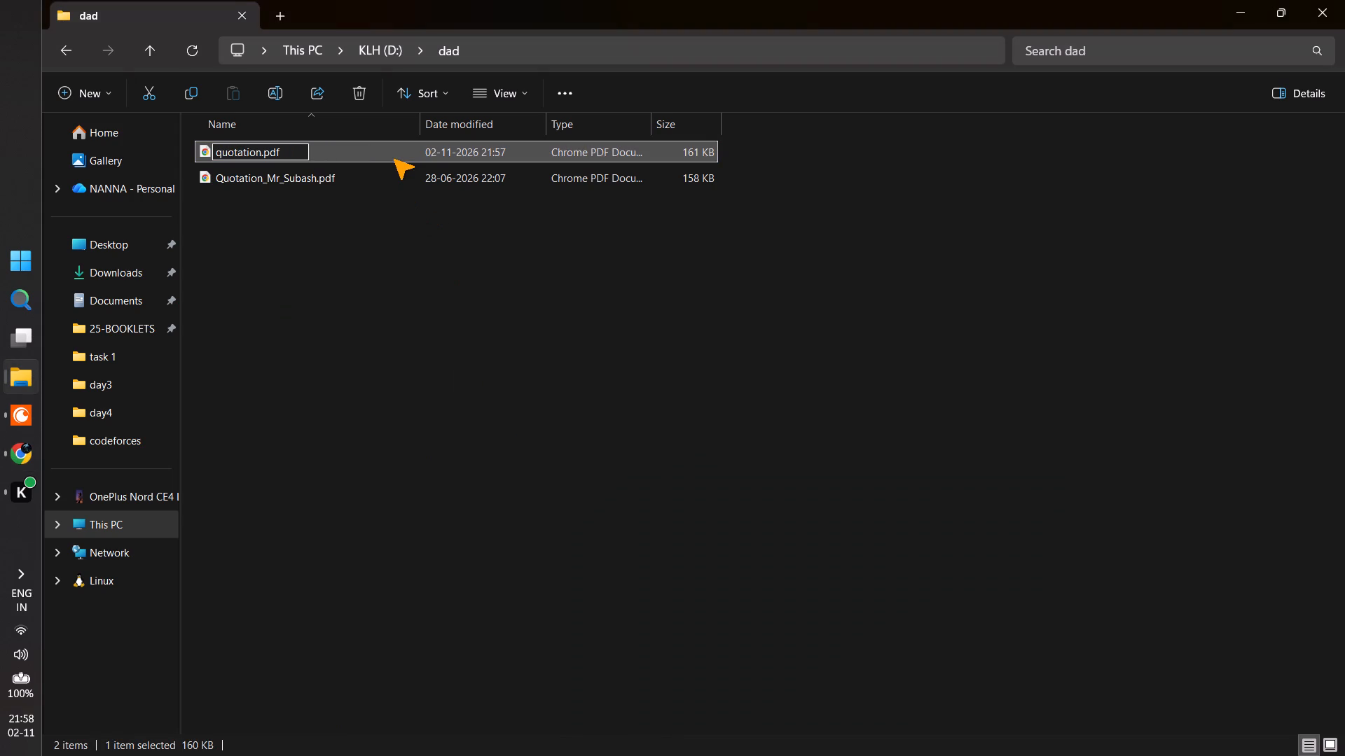
pyautogui.hotkey('ctrl', 'Right')
pyautogui.hotkey('ctrl', 'Right')
pyautogui.hotkey('ctrl', 'Left')
pyautogui.click(367, 316)
pyautogui.click(290, 235)
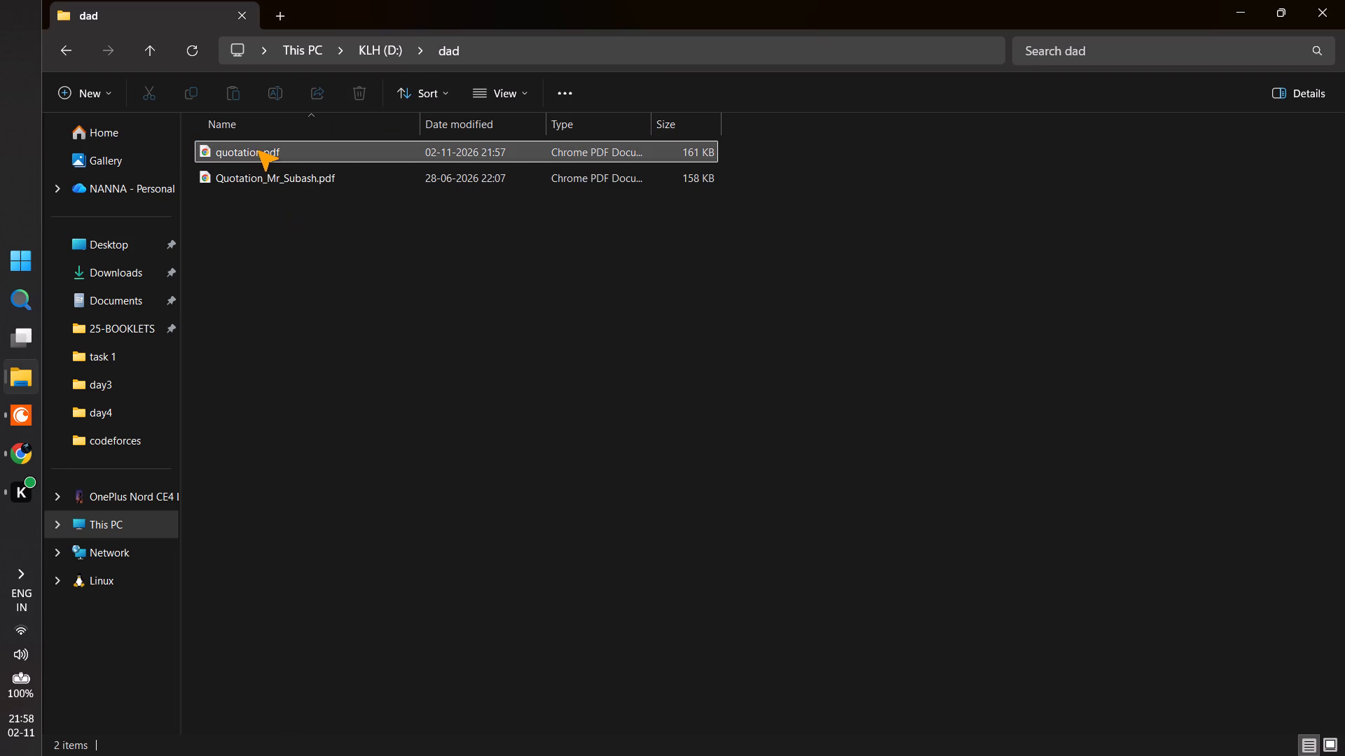
# Extend the name of quotation.pdf to quotation_Mr_ followed by the copied client name, removing the pasted leading dot and space.
pyautogui.doubleClick(255, 152)
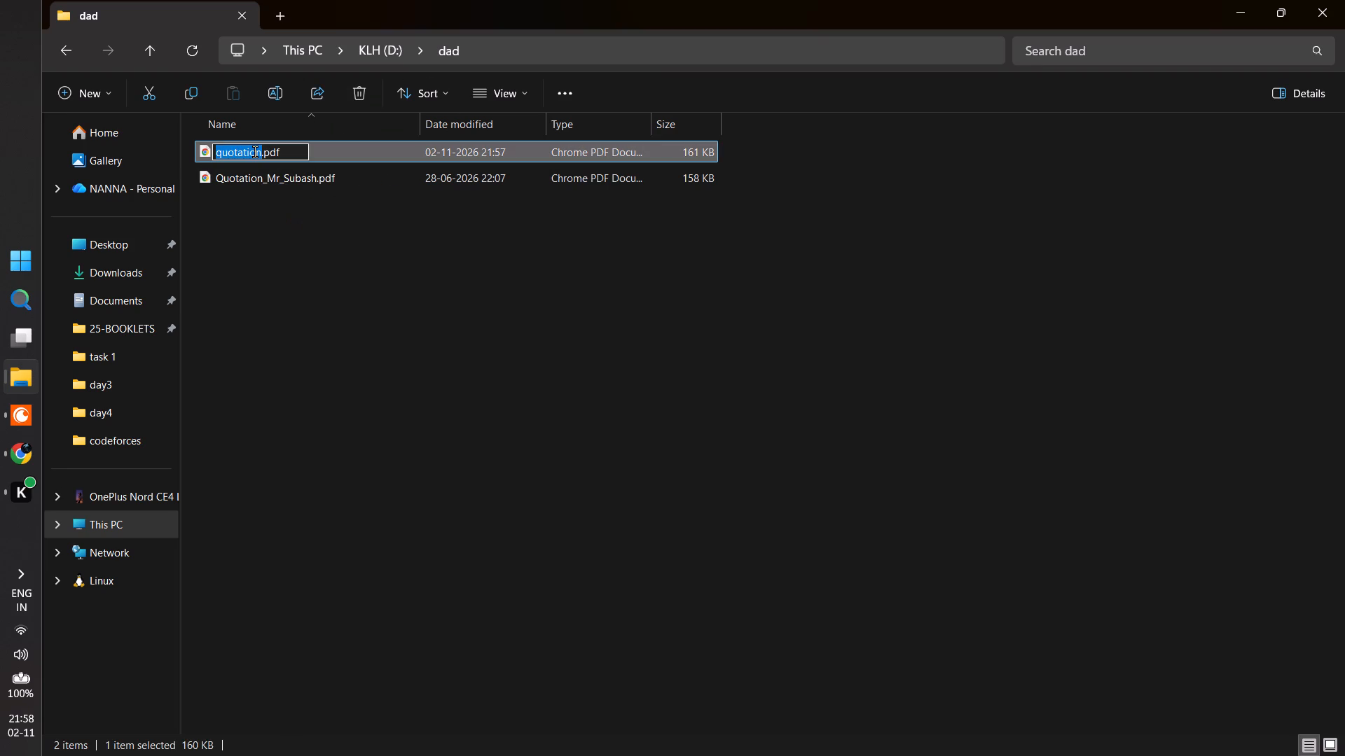
pyautogui.hotkey('ctrl', 'z')
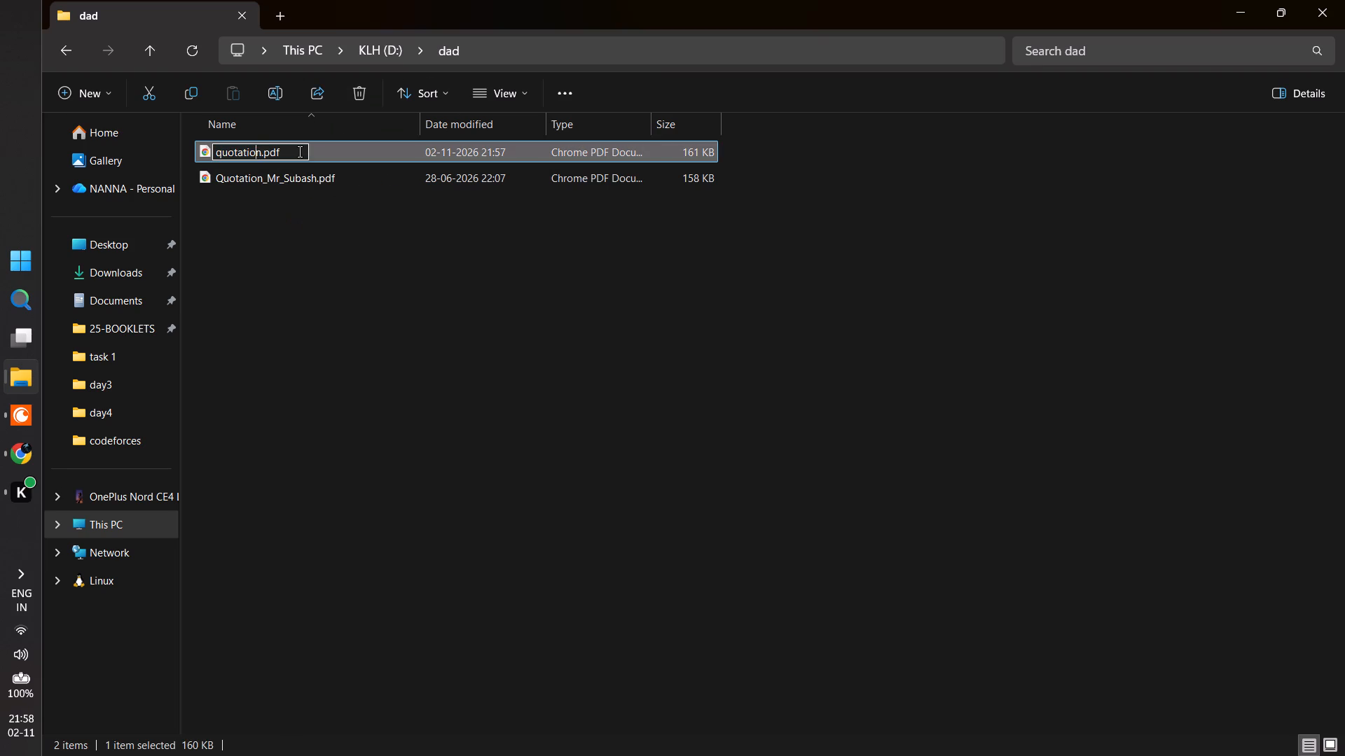
pyautogui.press('Right')
pyautogui.hotkey('shift', '_')
pyautogui.hotkey('ctrl', 'v')
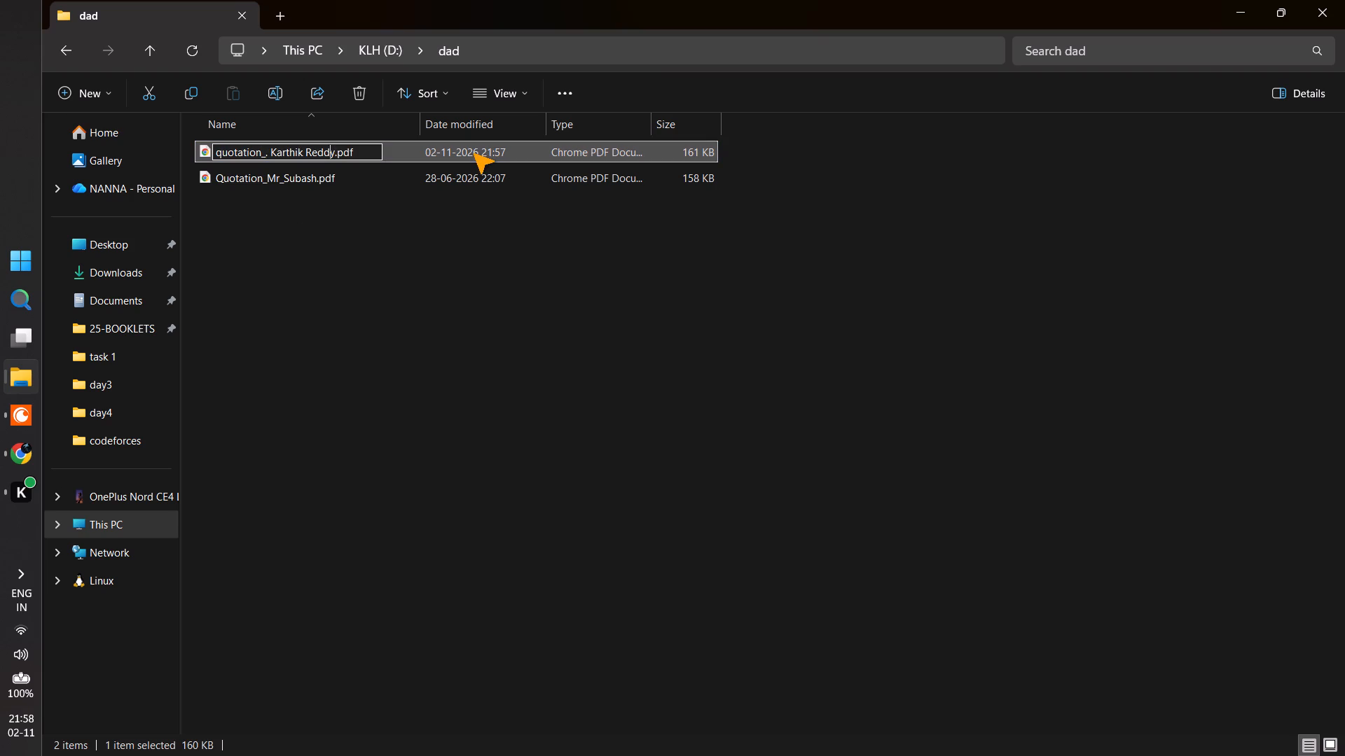
pyautogui.press('Left')
pyautogui.press('Left')
pyautogui.press('Left')
pyautogui.press('Left')
pyautogui.press('Left')
pyautogui.press('Left')
pyautogui.press('Left')
pyautogui.press('Left')
pyautogui.press('Left')
pyautogui.press('Left')
pyautogui.press('Left')
pyautogui.press('Left')
pyautogui.press('Left')
pyautogui.press('Left')
pyautogui.press('Right')
pyautogui.press('Right')
pyautogui.press('Left')
pyautogui.press('BackSpace')
pyautogui.press('BackSpace')
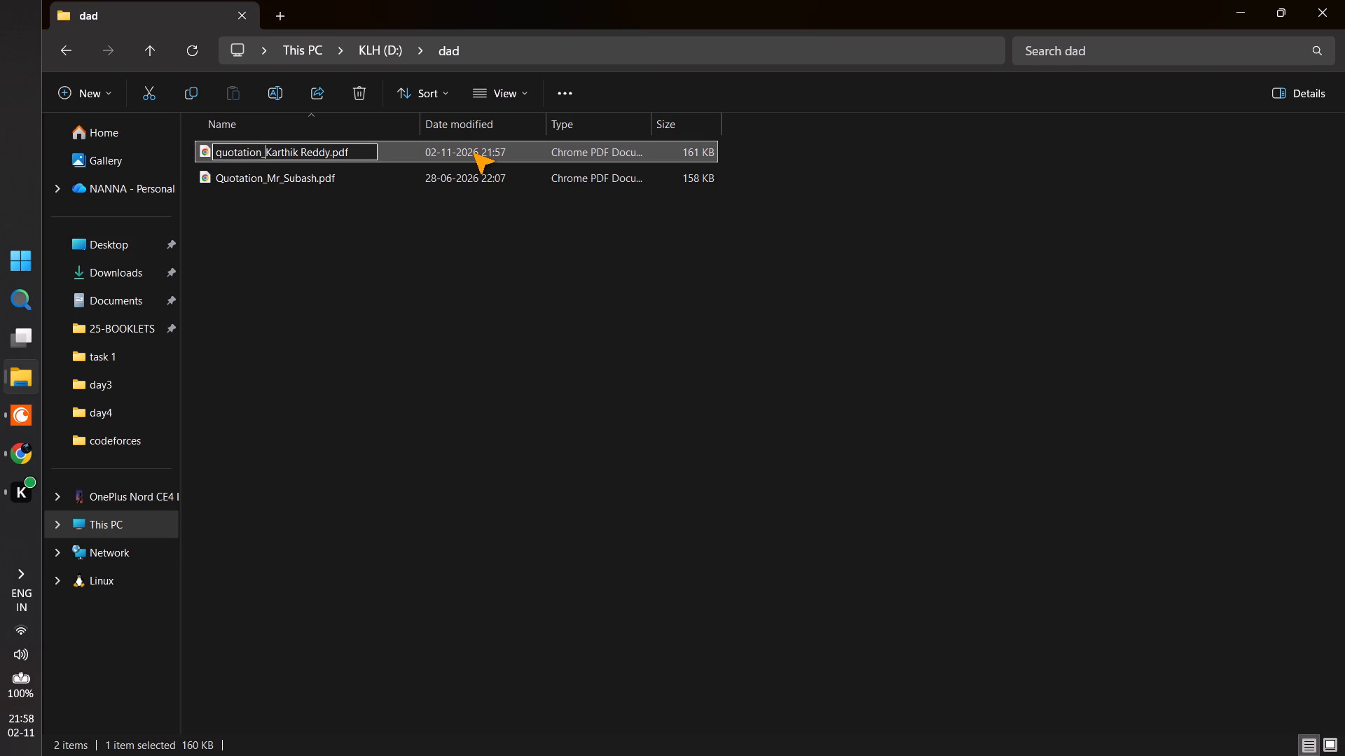
pyautogui.write('Mr')
pyautogui.hotkey('shift', '_')
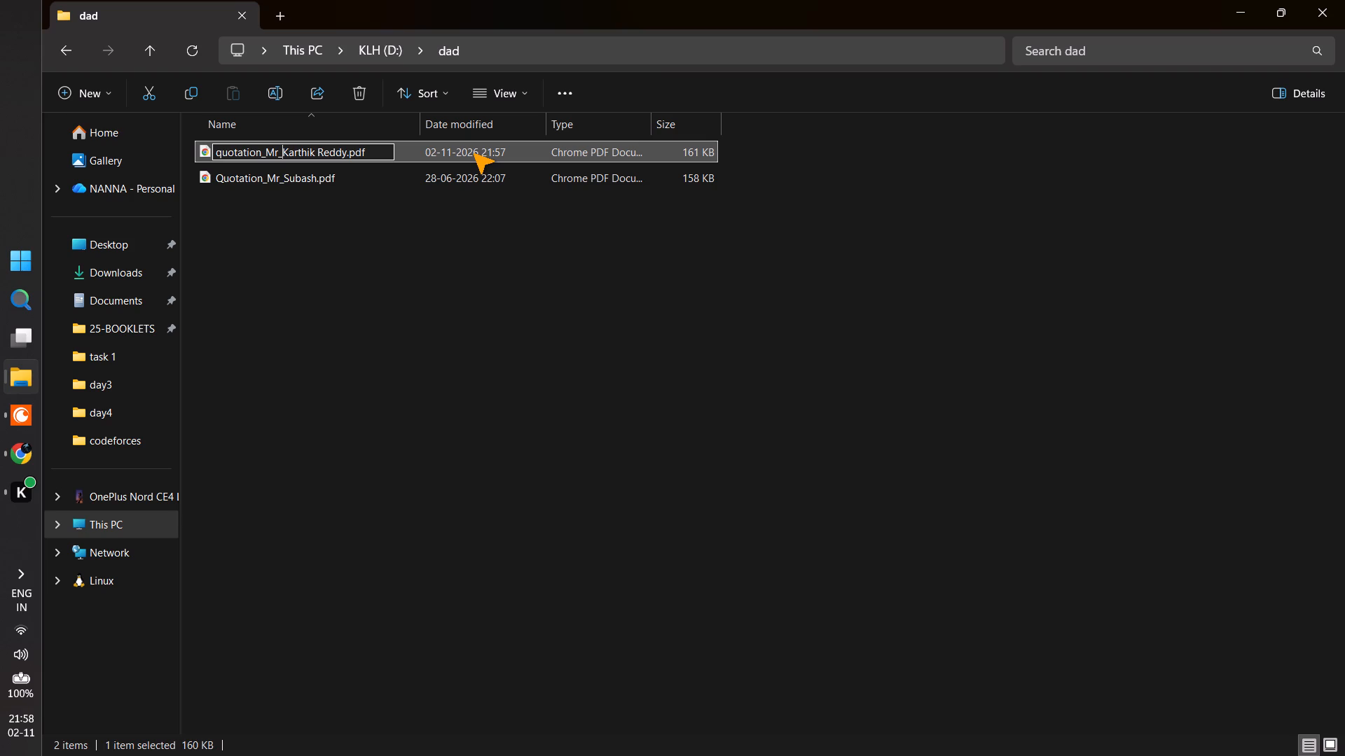
# Replace the underscore between Mr and the client's name with a space and finish renaming the PDF.
pyautogui.press('Right')
pyautogui.press('Right')
pyautogui.press('Right')
pyautogui.press('Right')
pyautogui.press('Right')
pyautogui.press('Right')
pyautogui.press('Right')
pyautogui.press('Right')
pyautogui.press('Right')
pyautogui.press('Left')
pyautogui.press('Left')
pyautogui.press('Left')
pyautogui.press('Left')
pyautogui.press('Left')
pyautogui.press('Left')
pyautogui.press('Left')
pyautogui.press('Left')
pyautogui.press('Left')
pyautogui.press('BackSpace')
pyautogui.press('space')
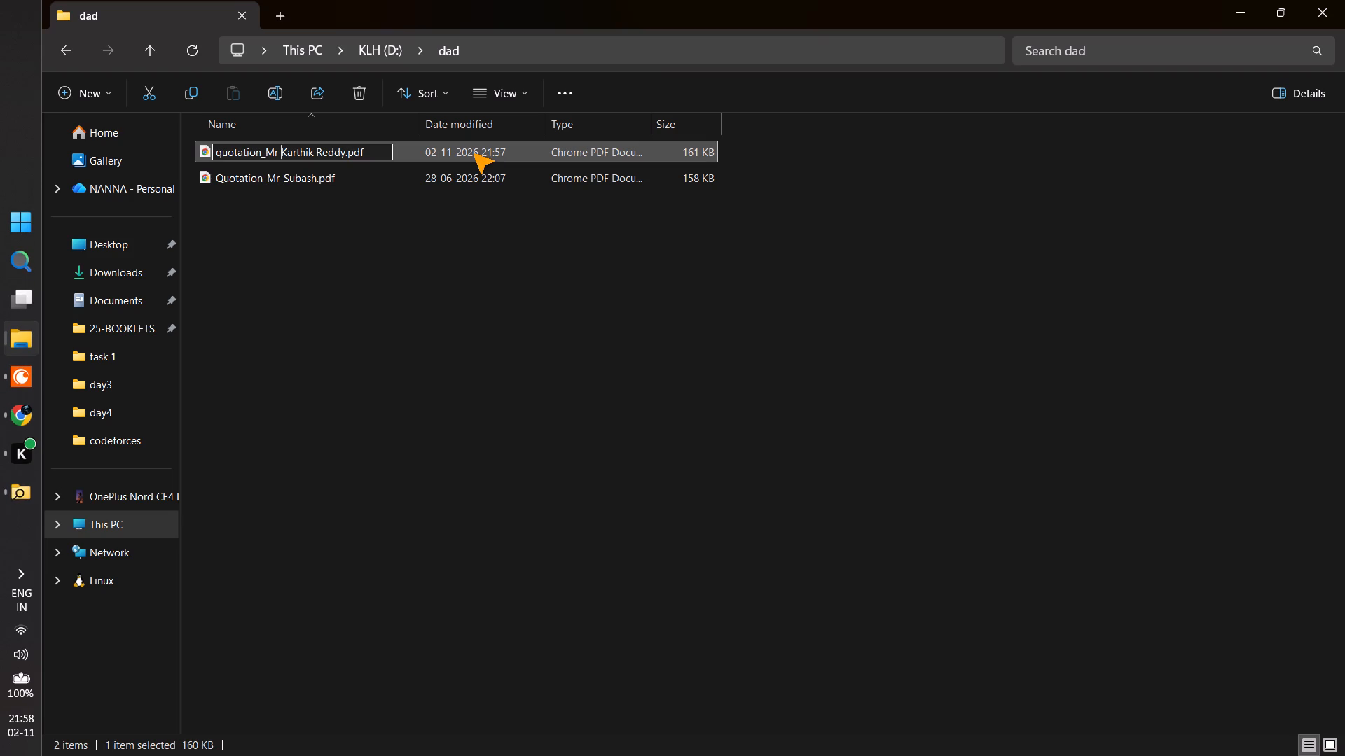
pyautogui.press('Return')
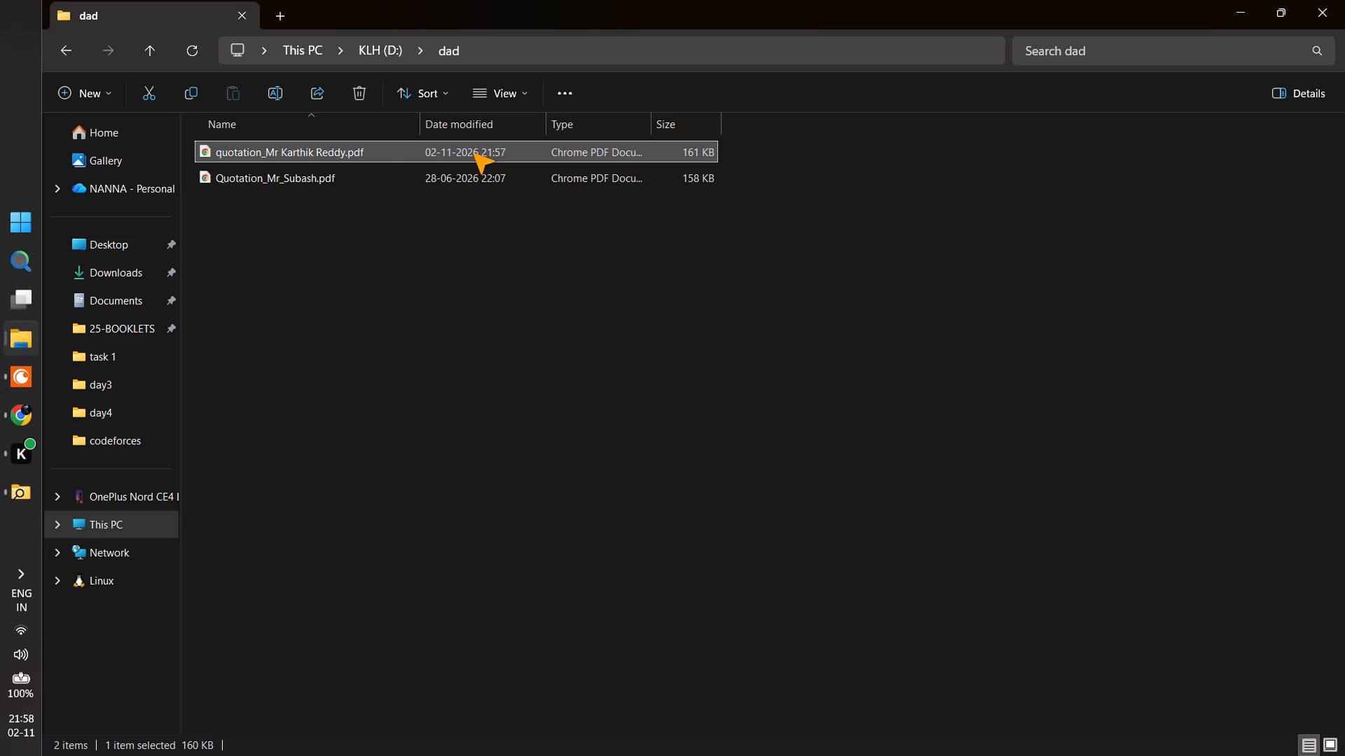
# Search the computer for the WhatsApp app.
pyautogui.press('w')
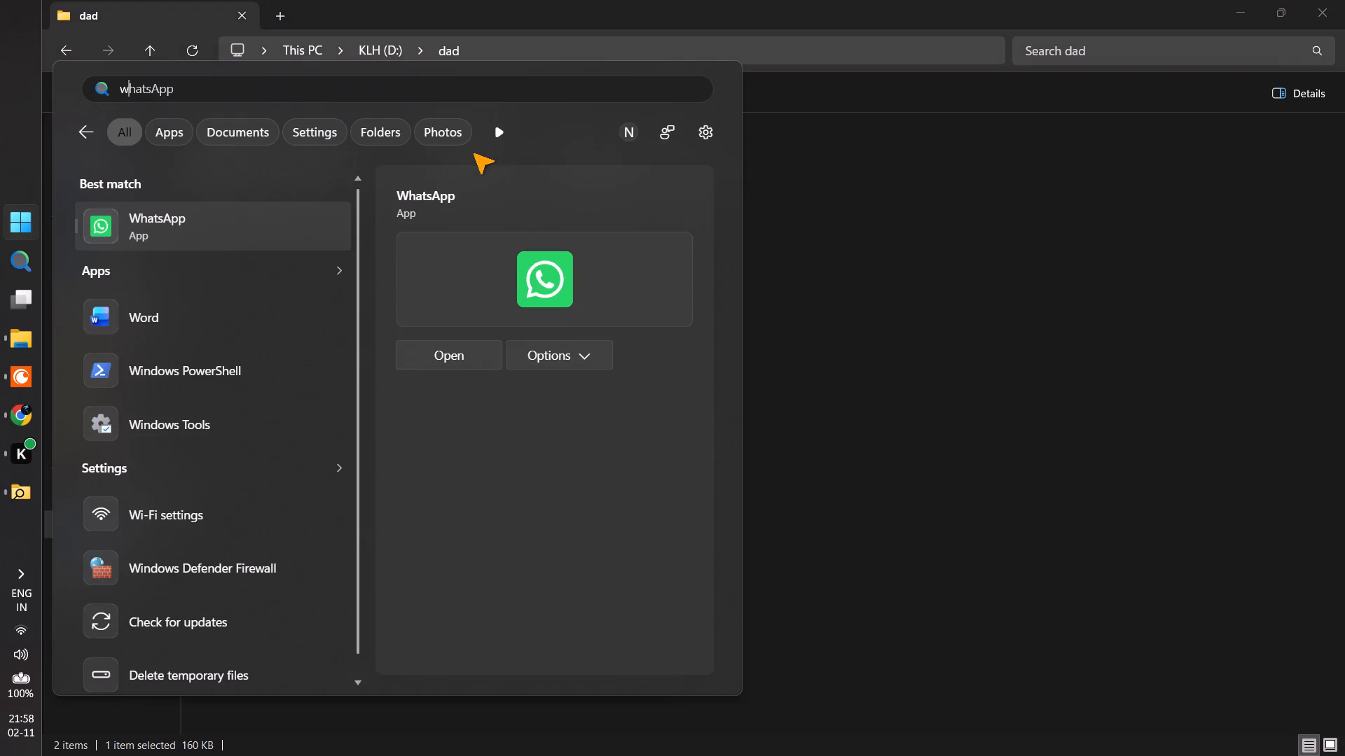
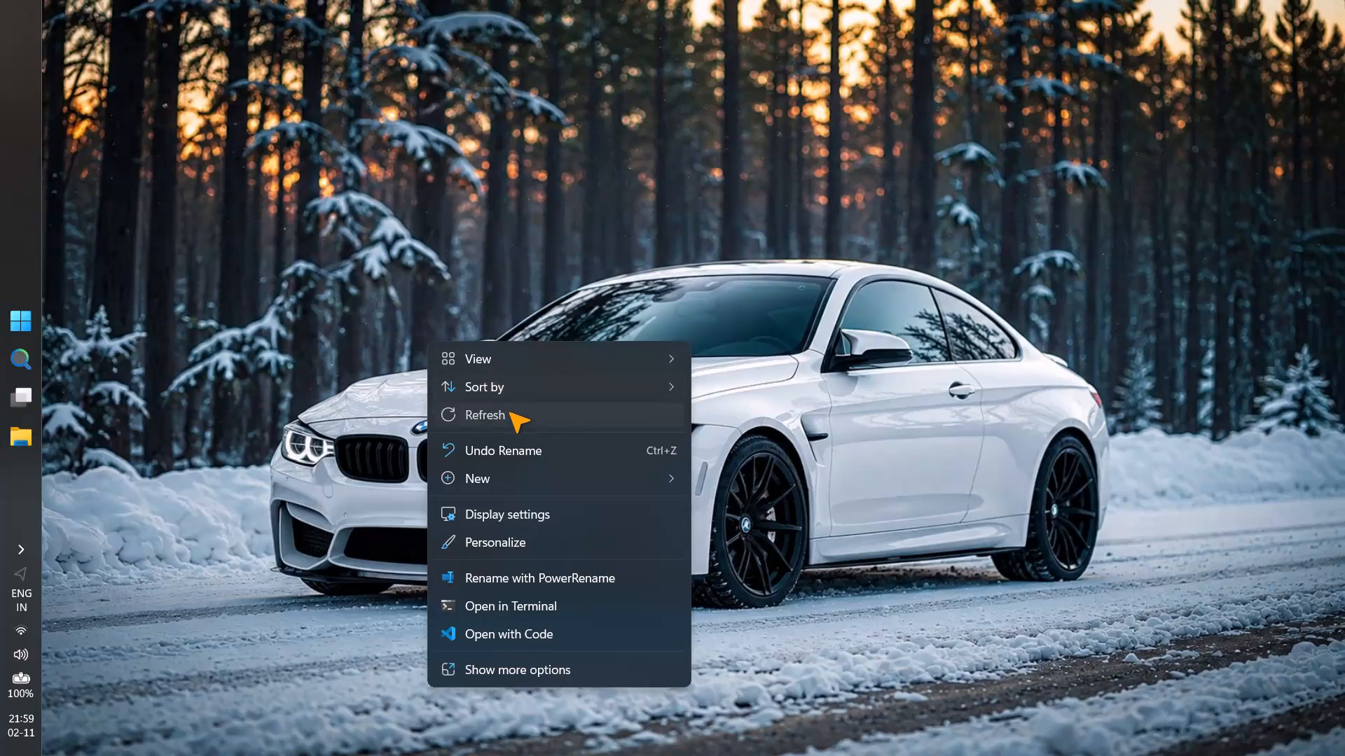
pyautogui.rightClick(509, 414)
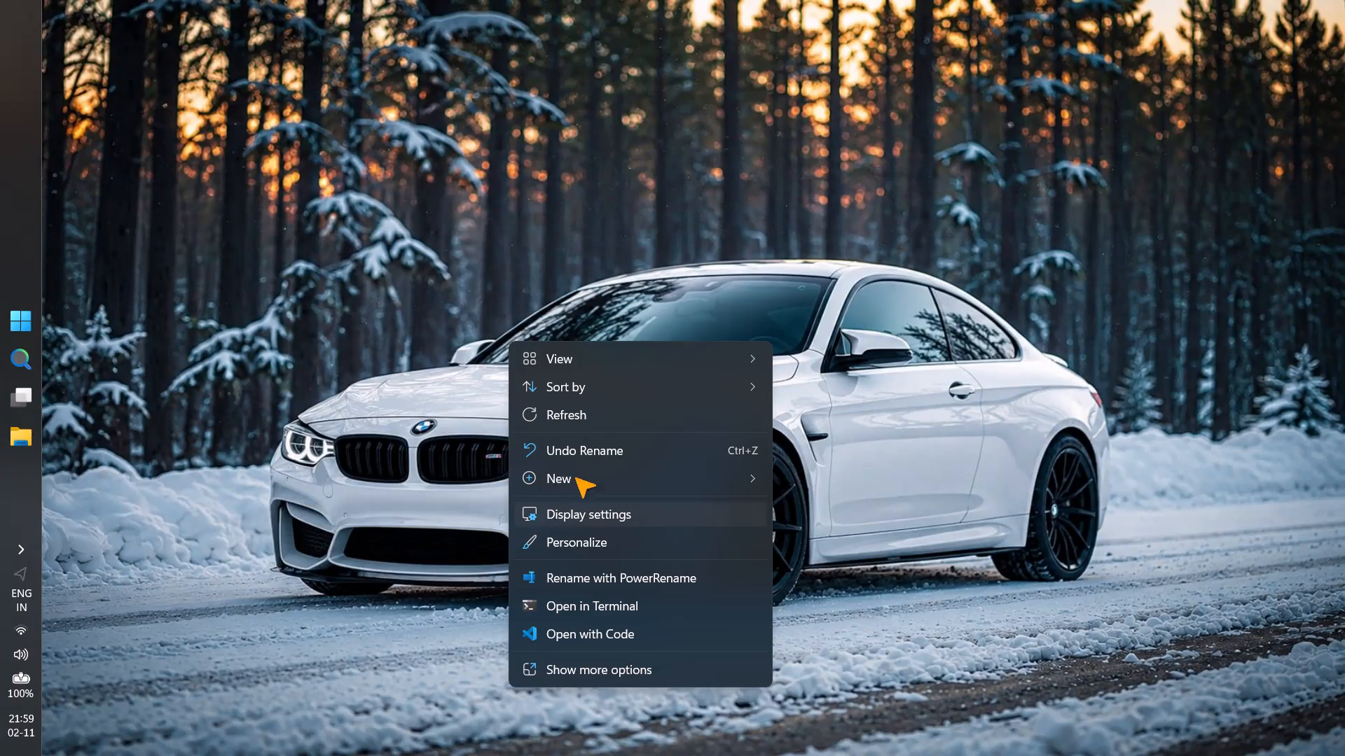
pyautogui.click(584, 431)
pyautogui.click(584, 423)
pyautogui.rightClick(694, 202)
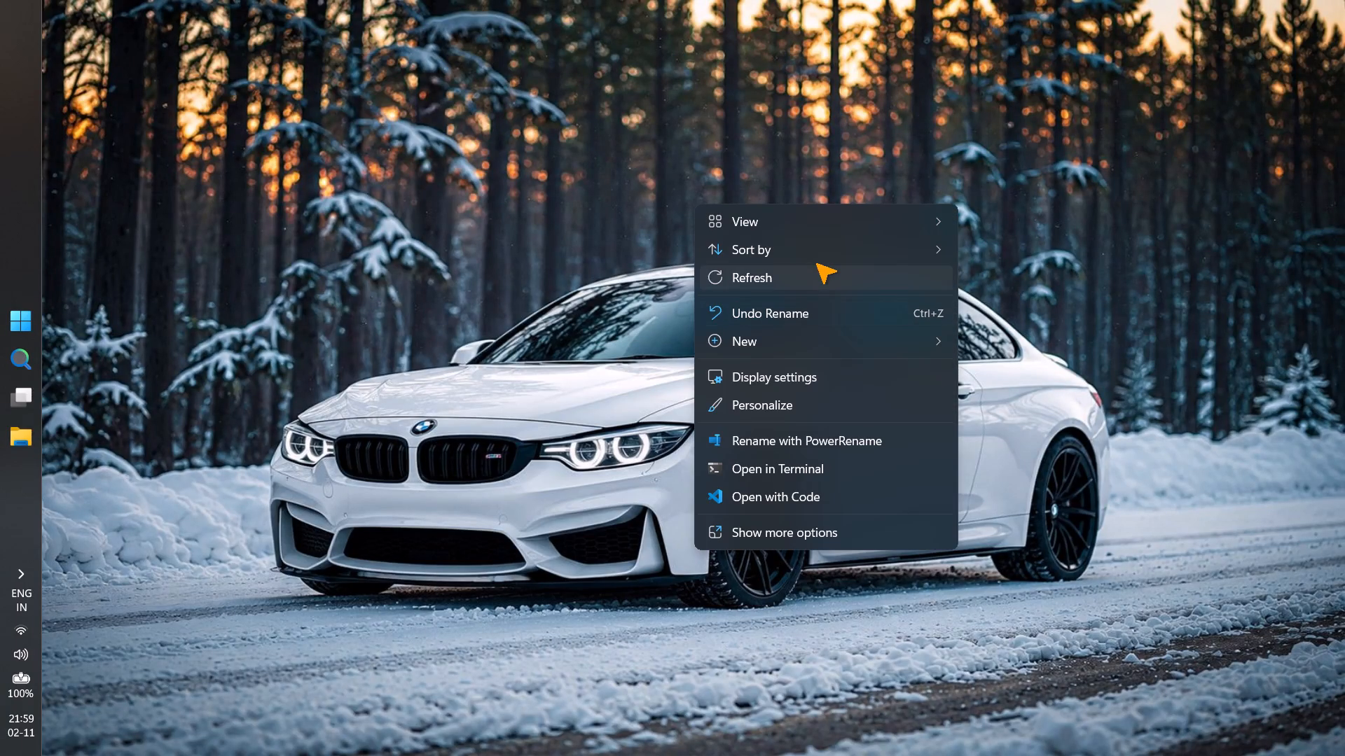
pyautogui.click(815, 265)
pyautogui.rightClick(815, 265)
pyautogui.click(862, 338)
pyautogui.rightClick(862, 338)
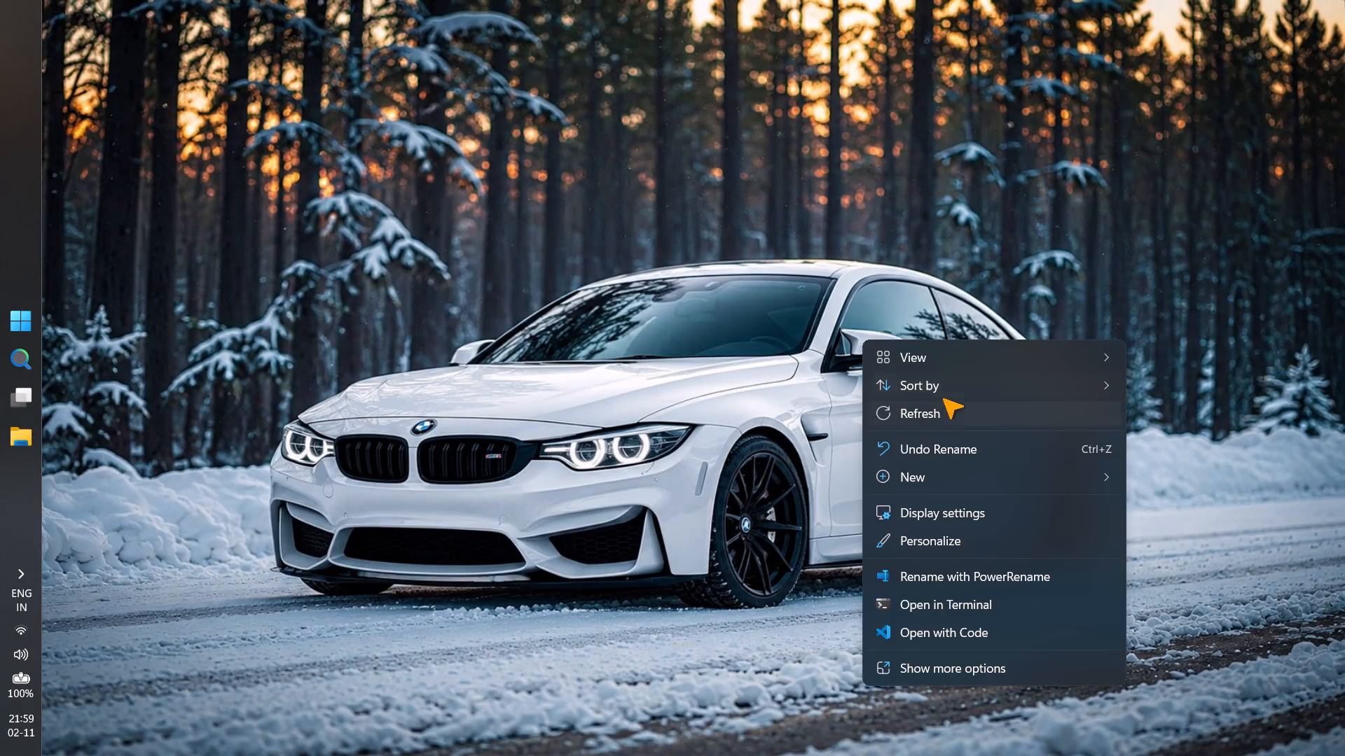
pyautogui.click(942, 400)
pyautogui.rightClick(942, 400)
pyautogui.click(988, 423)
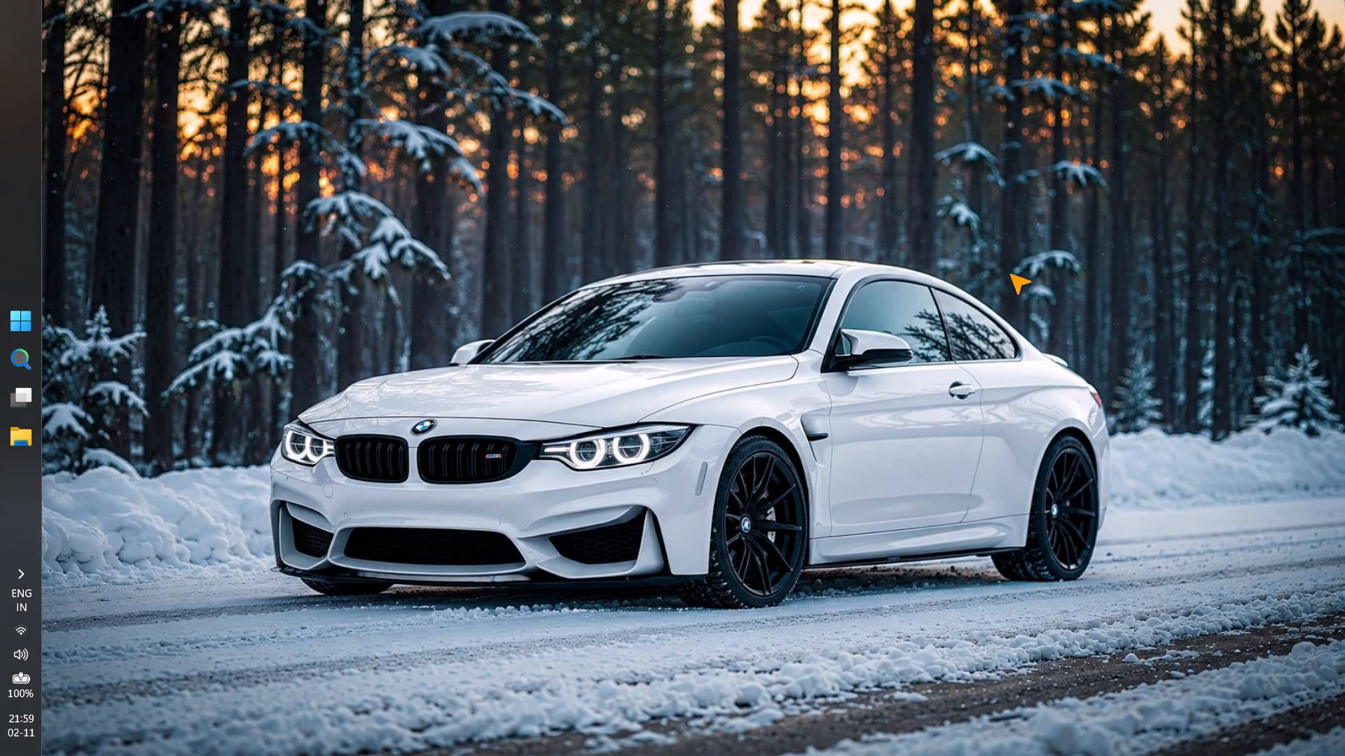
# Bring up the computer's shut down or sign out choices.
pyautogui.press('super+x')
pyautogui.press('u')
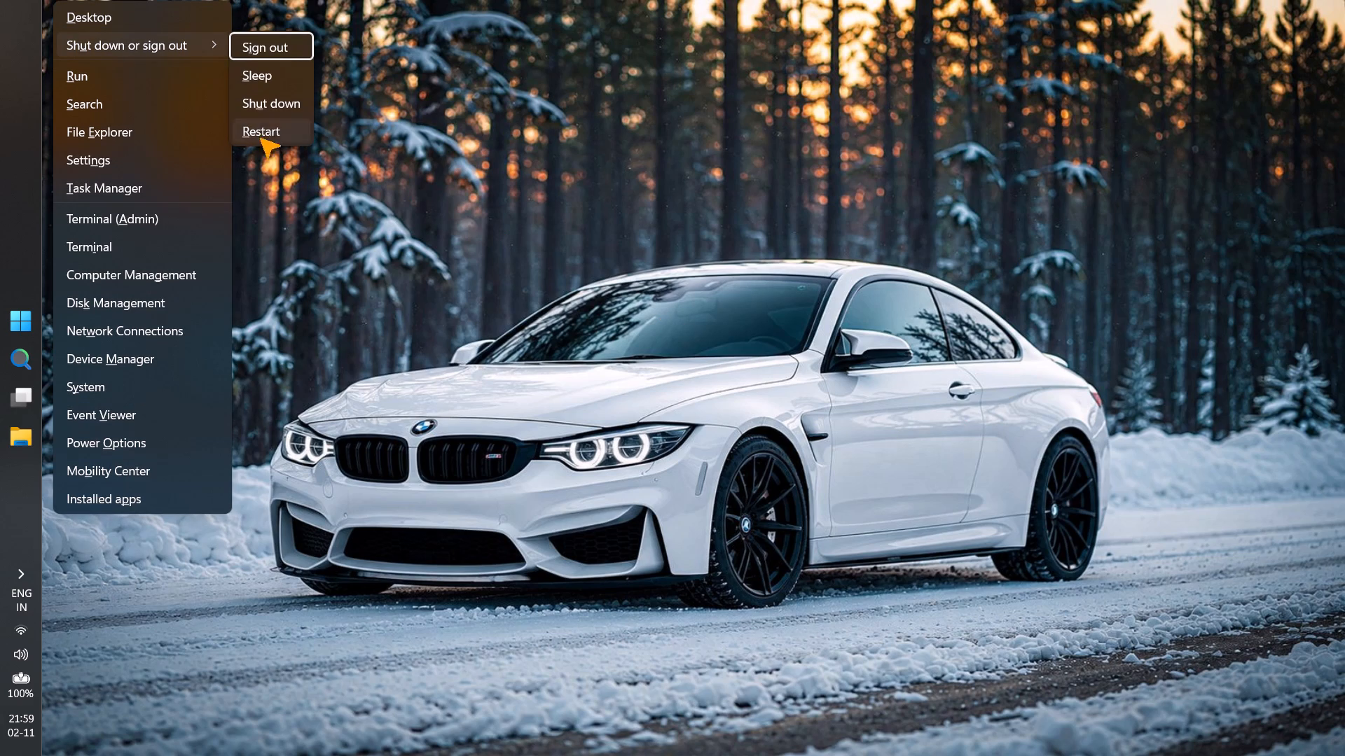